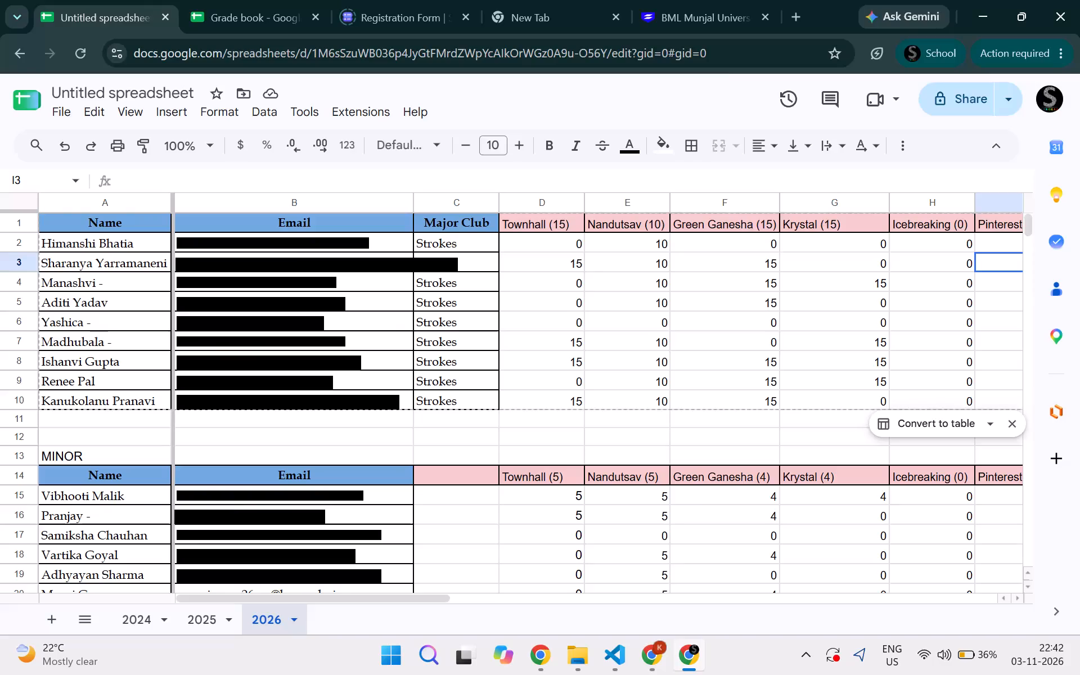
Look over the event score columns for the major and minor members on the 2026 sheet.
{"action": "scroll", "coordinate": [767, 238], "scroll_direction": "left", "scroll_amount": 3}
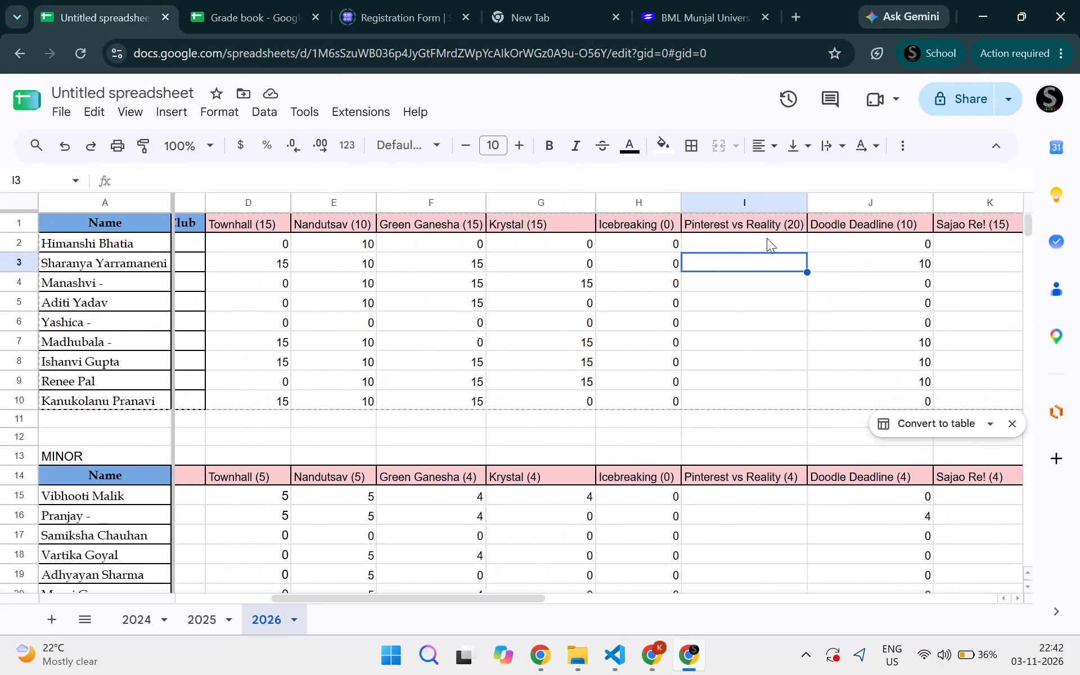
{"action": "left_click", "coordinate": [705, 246]}
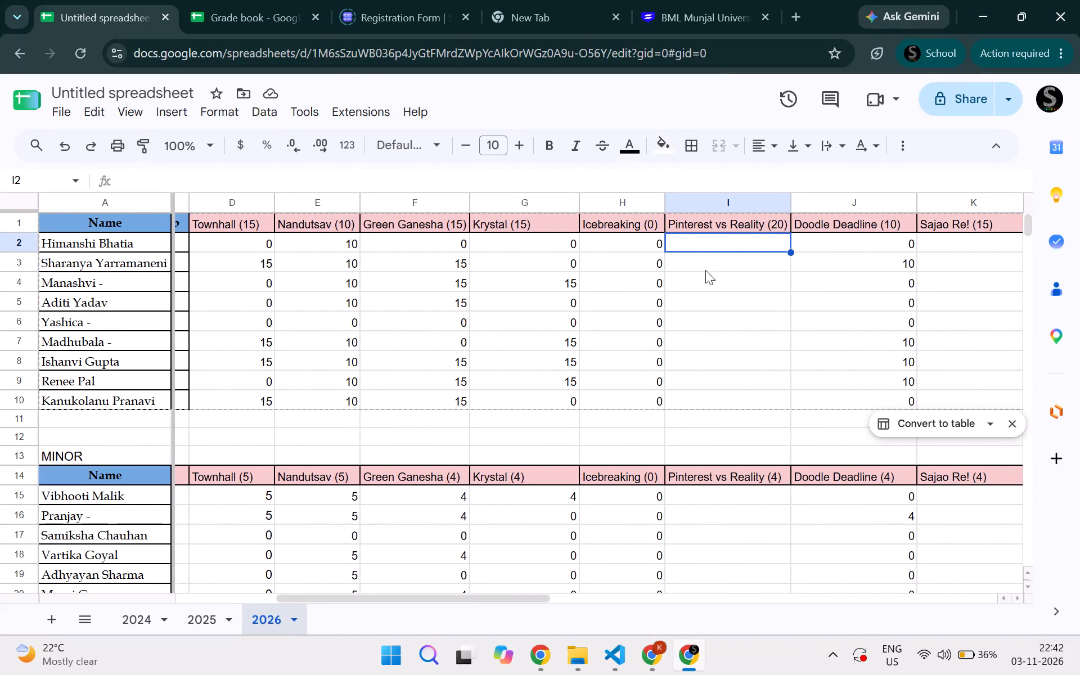
{"action": "scroll", "coordinate": [705, 270], "scroll_direction": "right", "scroll_amount": 3}
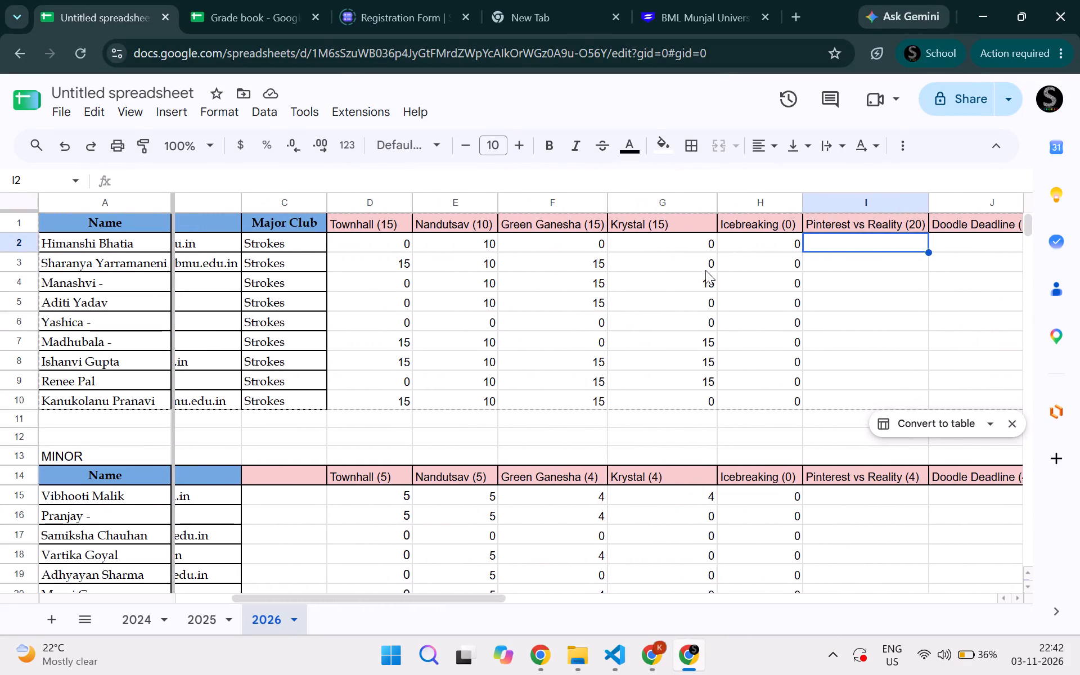
{"action": "scroll", "coordinate": [705, 270], "scroll_direction": "right", "scroll_amount": 1}
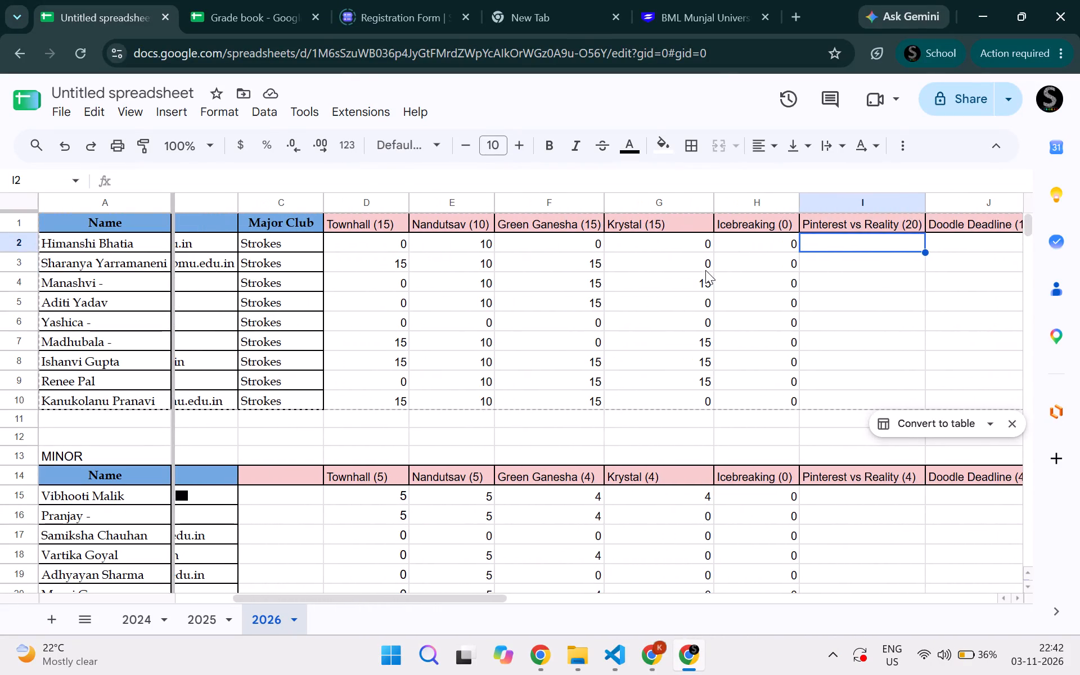
{"action": "scroll", "coordinate": [705, 270], "scroll_direction": "right", "scroll_amount": 1}
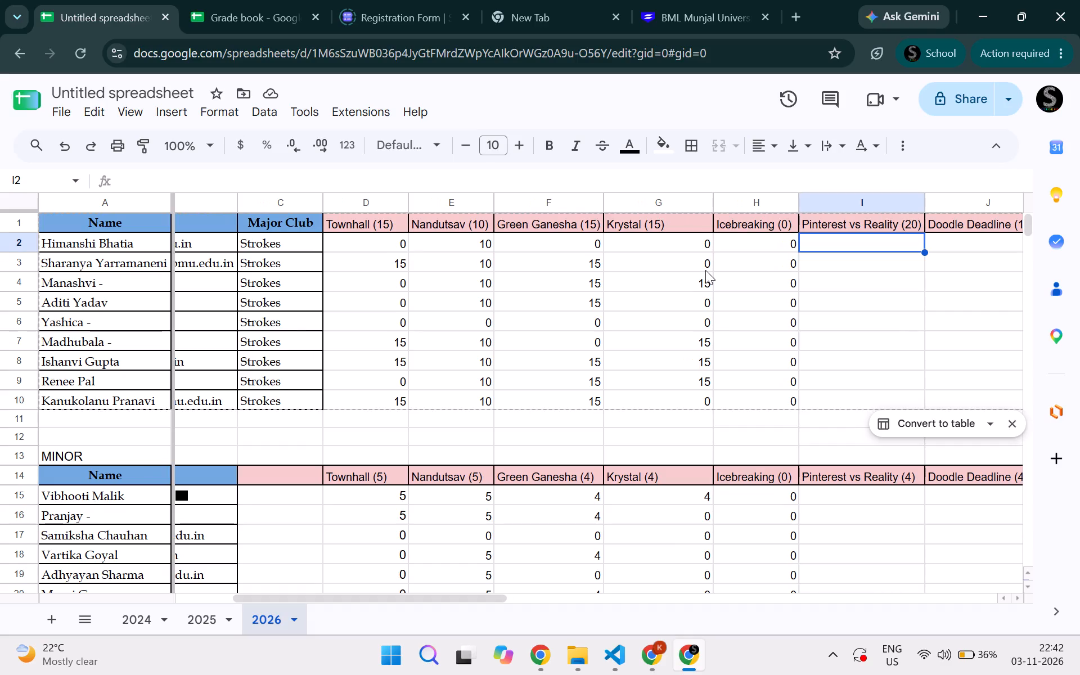
{"action": "scroll", "coordinate": [705, 270], "scroll_direction": "right", "scroll_amount": 2}
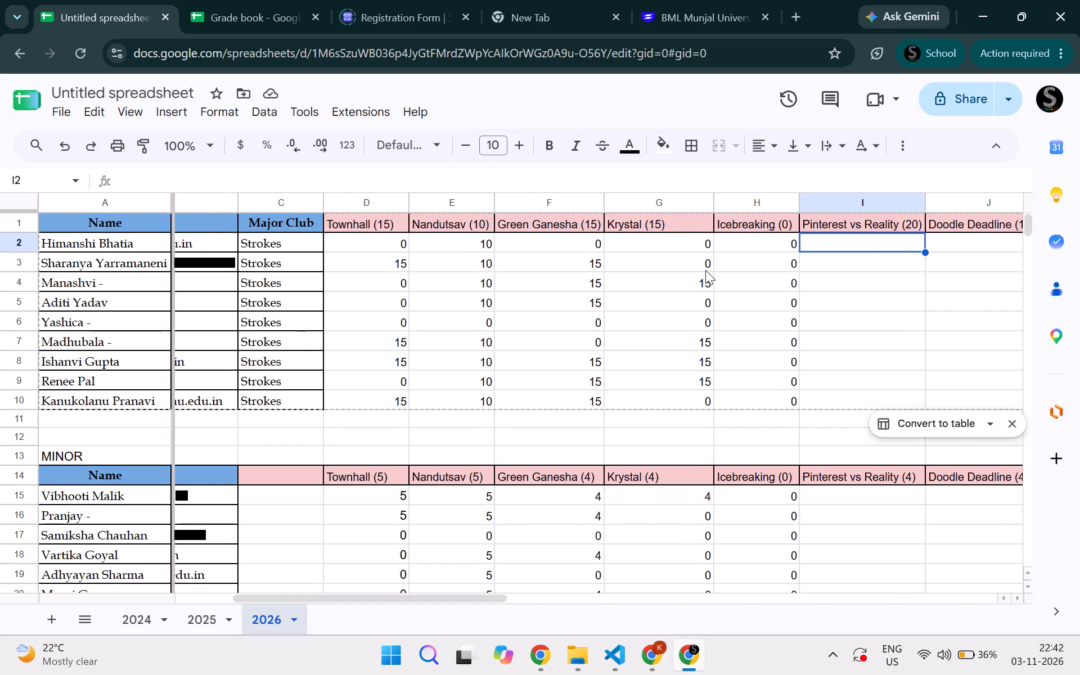
{"action": "scroll", "coordinate": [705, 270], "scroll_direction": "right", "scroll_amount": 3}
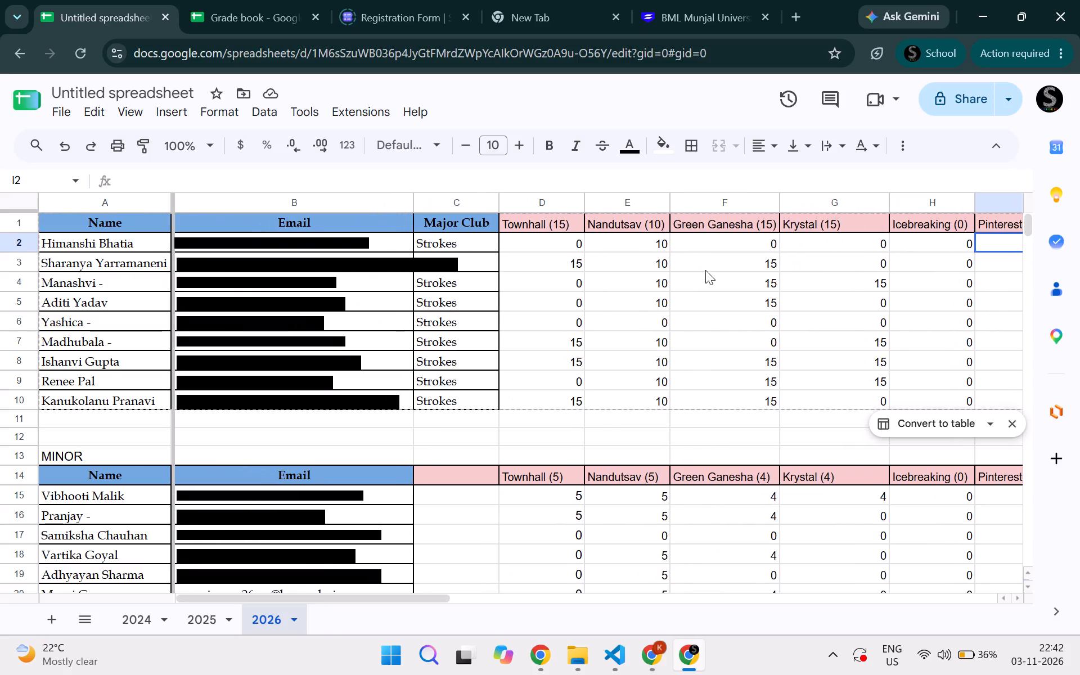
On the 2024 sheet, enter Pinterest vs Reality (20) scores 20, 20, 0 and 20 in cells J3 to J6.
{"action": "left_click", "coordinate": [156, 611]}
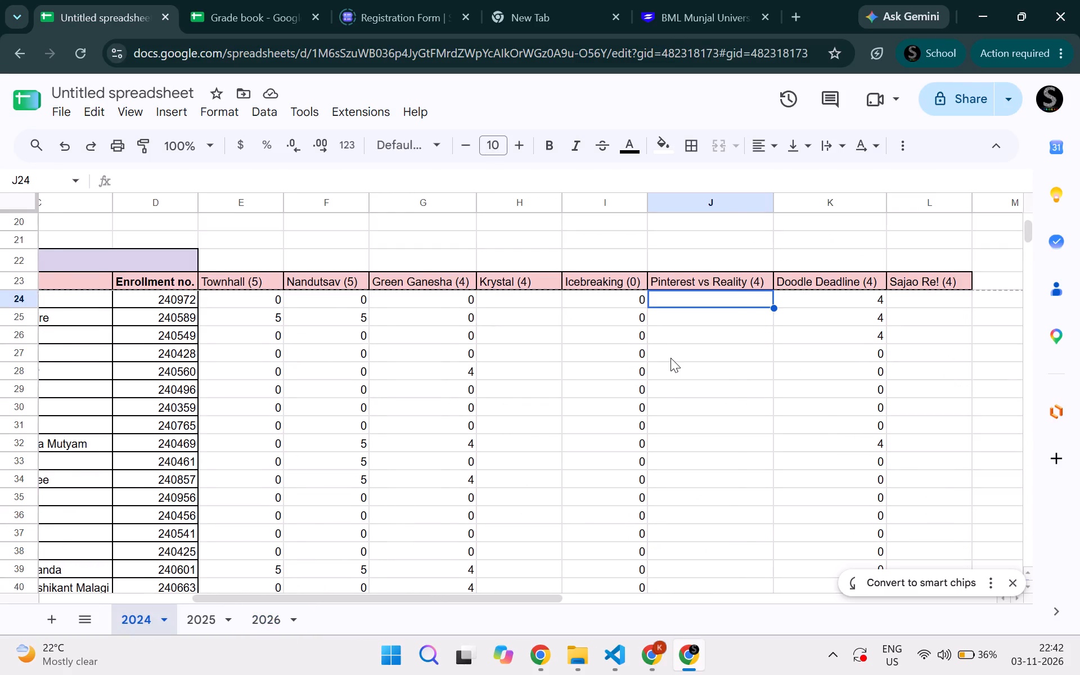
{"action": "scroll", "coordinate": [670, 358], "scroll_direction": "right", "scroll_amount": 2}
{"action": "scroll", "coordinate": [670, 358], "scroll_direction": "up", "scroll_amount": 4}
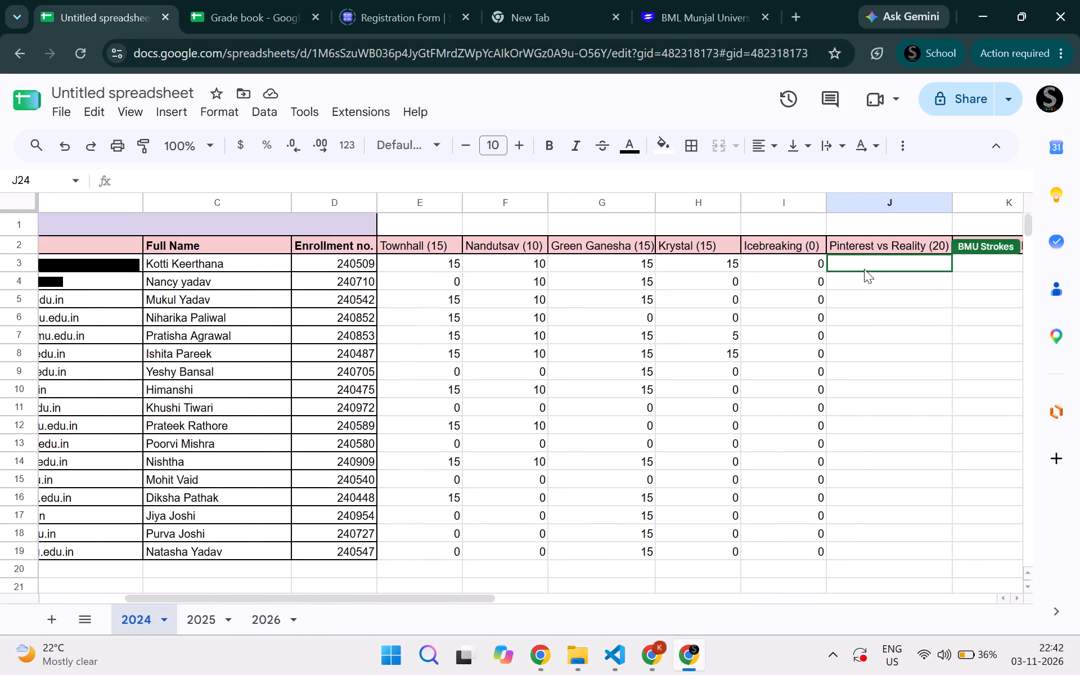
{"action": "left_click", "coordinate": [856, 267]}
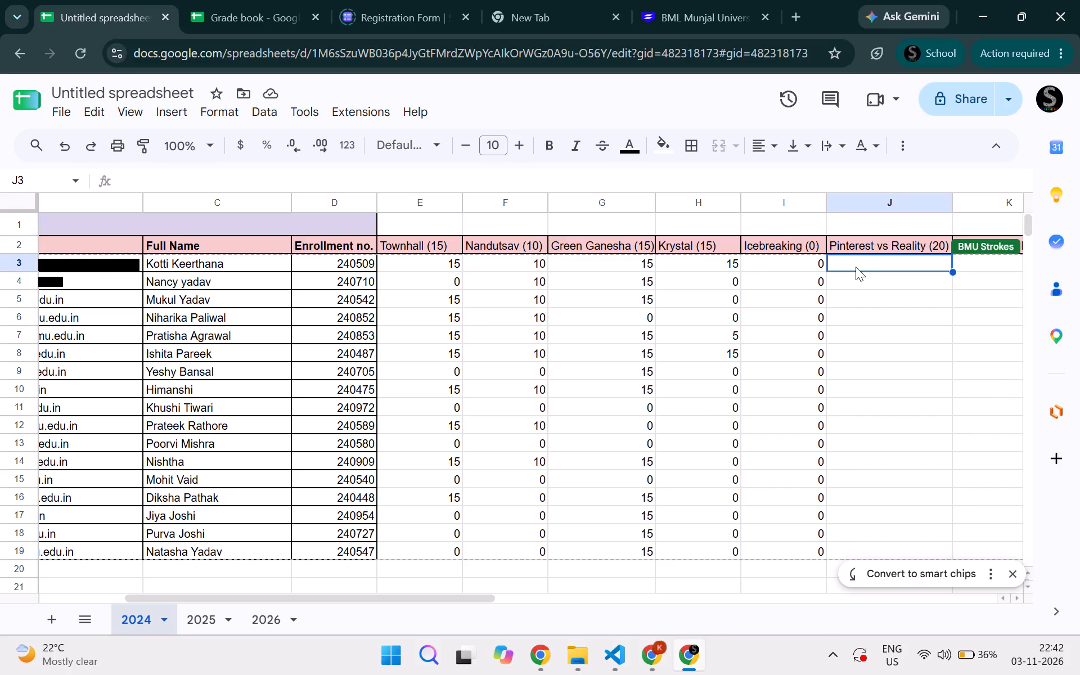
{"action": "type", "text": "20"}
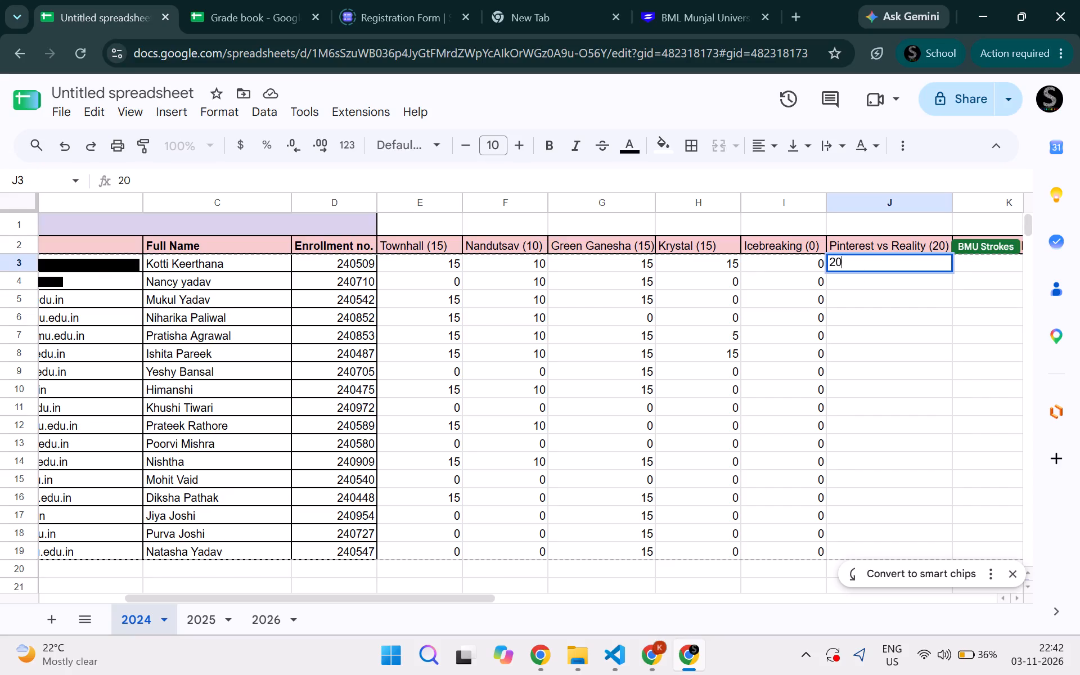
{"action": "key", "text": "Down"}
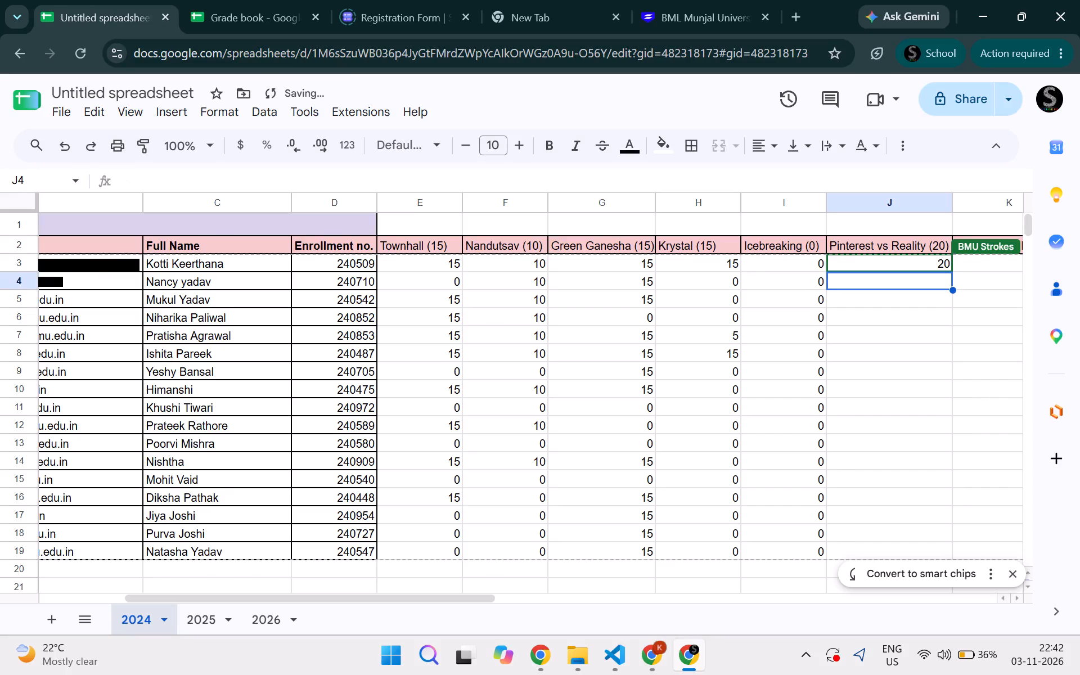
{"action": "type", "text": "20"}
{"action": "key", "text": "Down"}
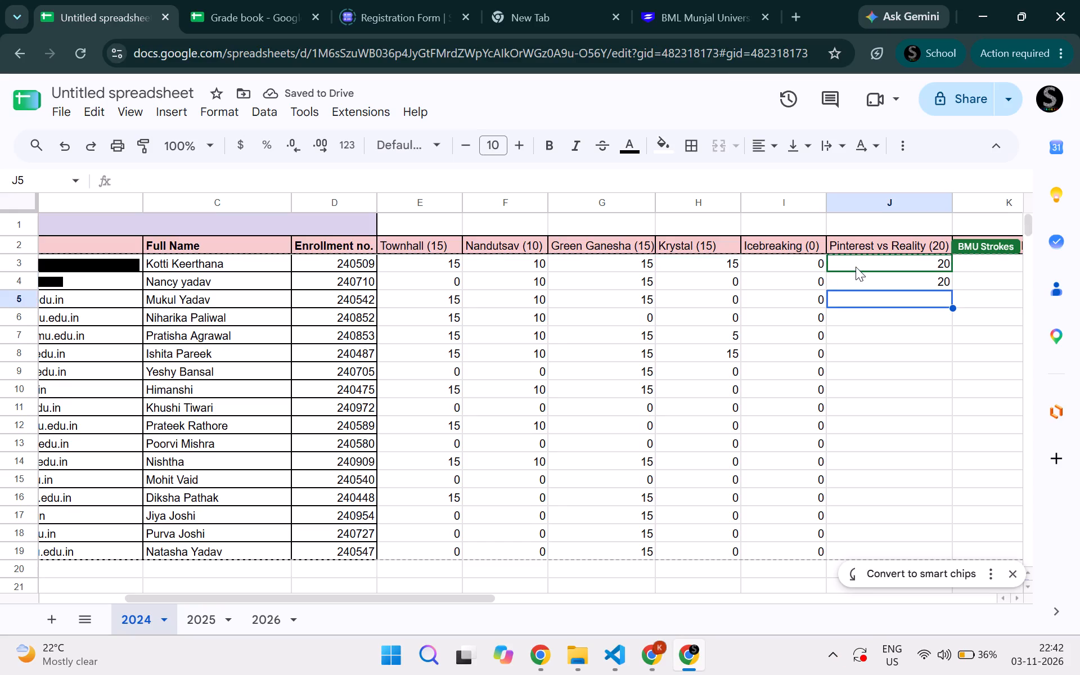
{"action": "key", "text": "0"}
{"action": "key", "text": "Down"}
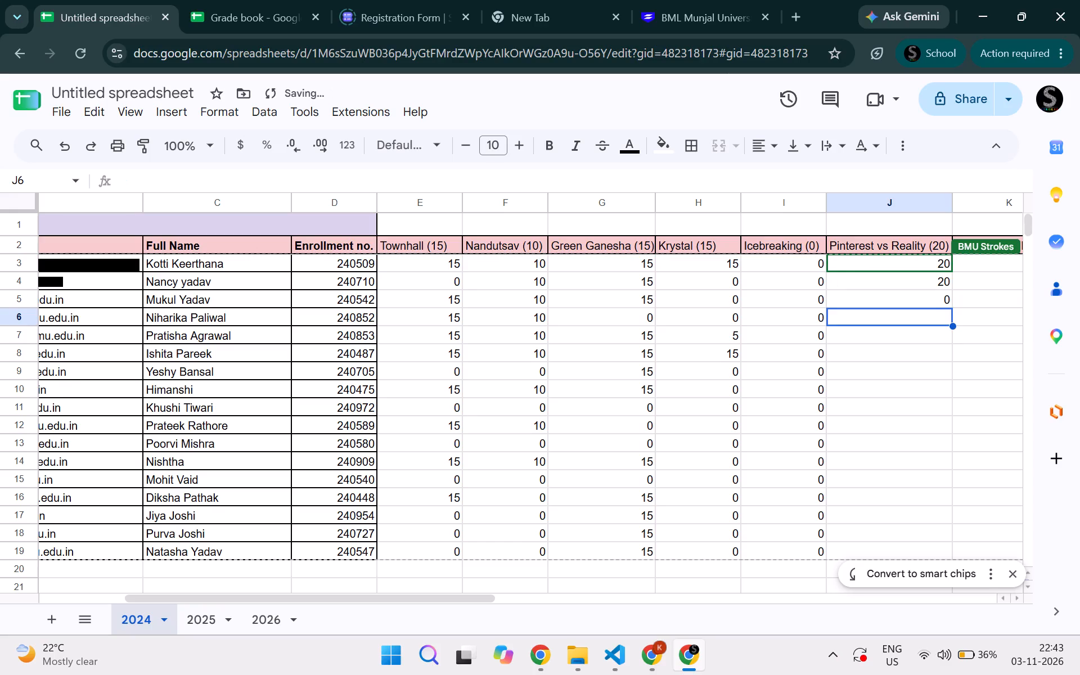
{"action": "type", "text": "20"}
{"action": "key", "text": "Down"}
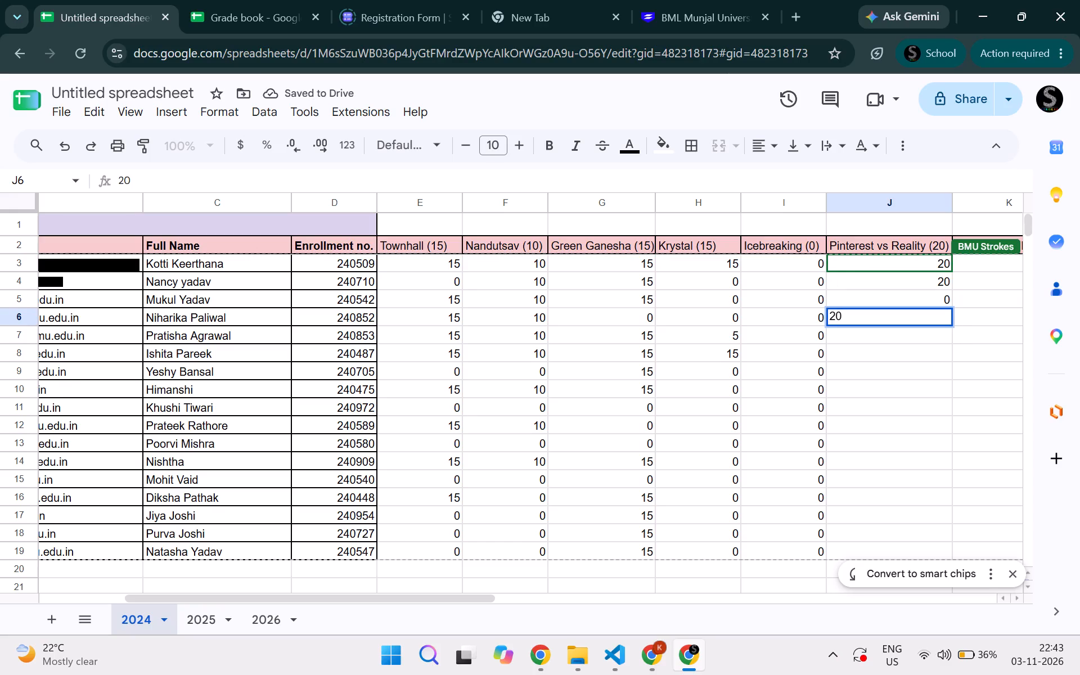
Enter Pinterest vs Reality scores 20, 20, 0, 20 and 0 in cells J7 to J11.
{"action": "type", "text": "20"}
{"action": "key", "text": "Down"}
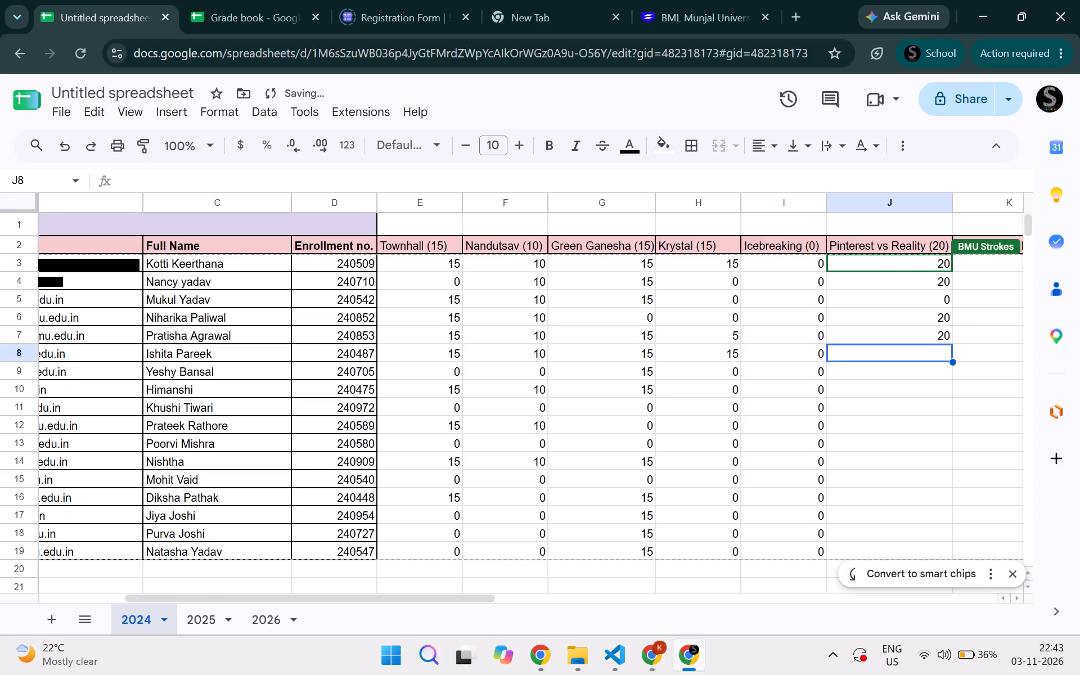
{"action": "type", "text": "20"}
{"action": "key", "text": "Down"}
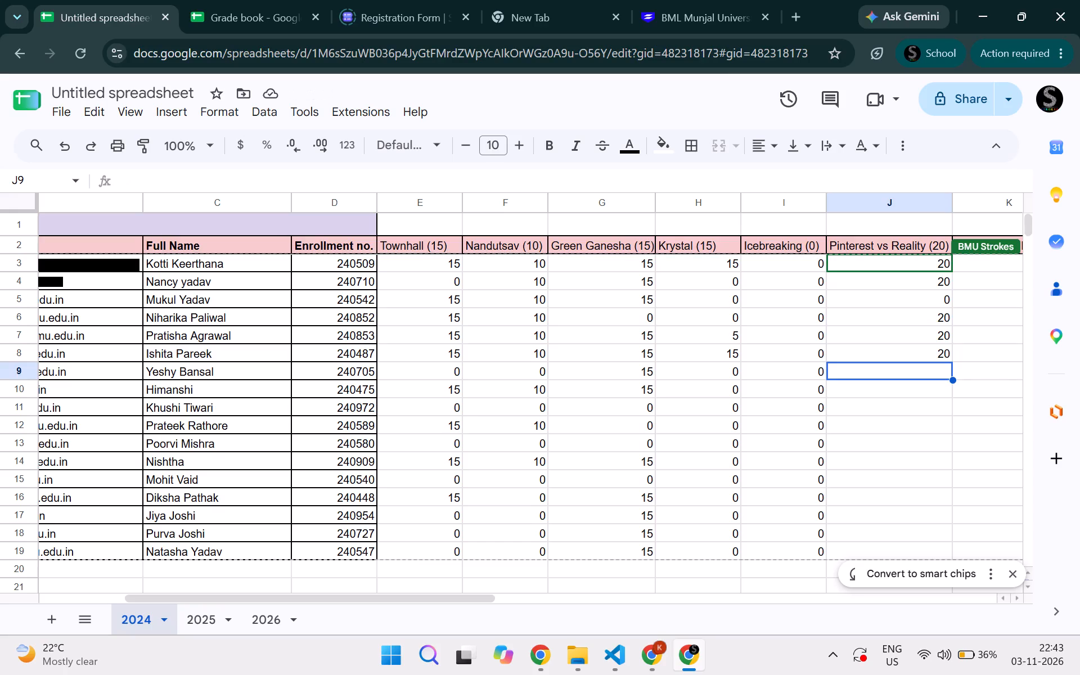
{"action": "key", "text": "0"}
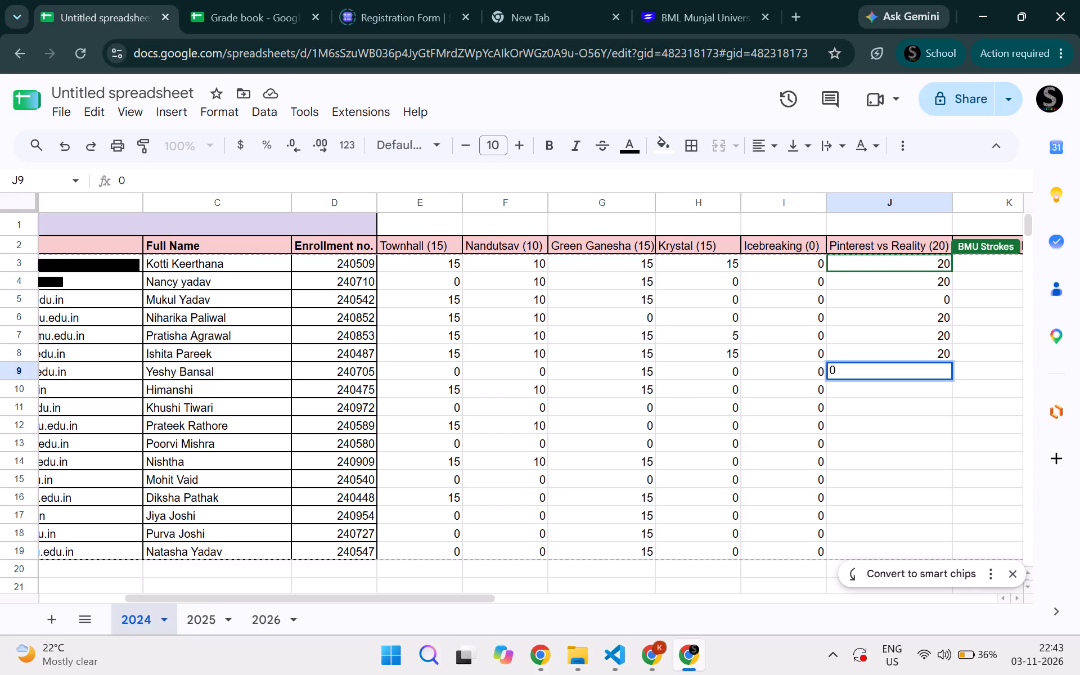
{"action": "key", "text": "Down"}
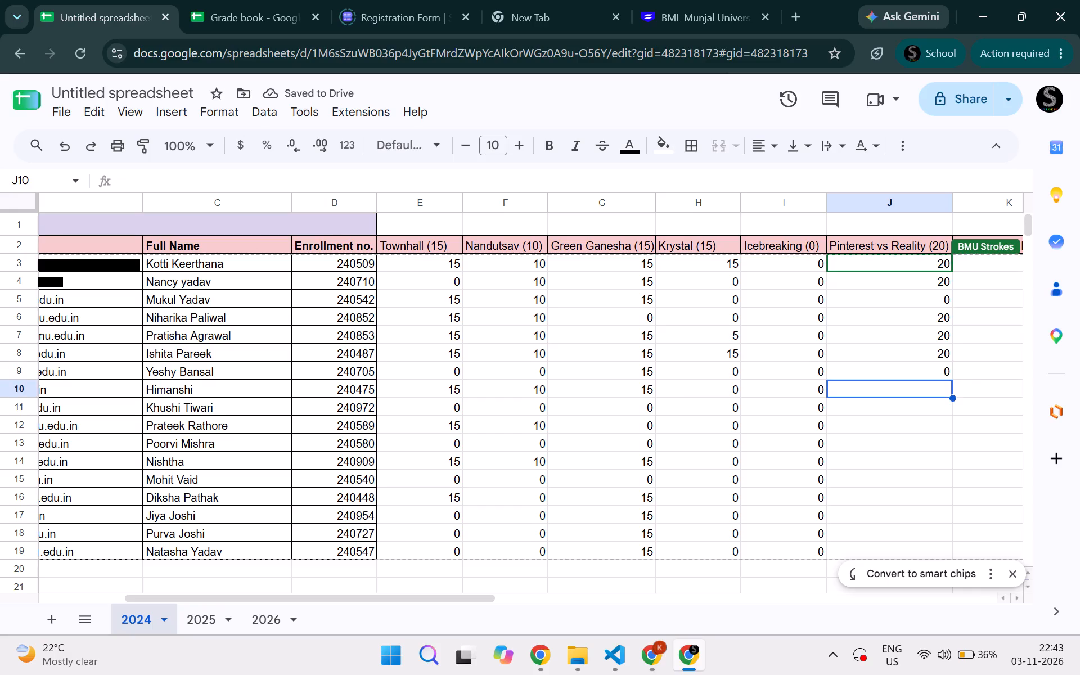
{"action": "key", "text": "2"}
{"action": "key", "text": "0"}
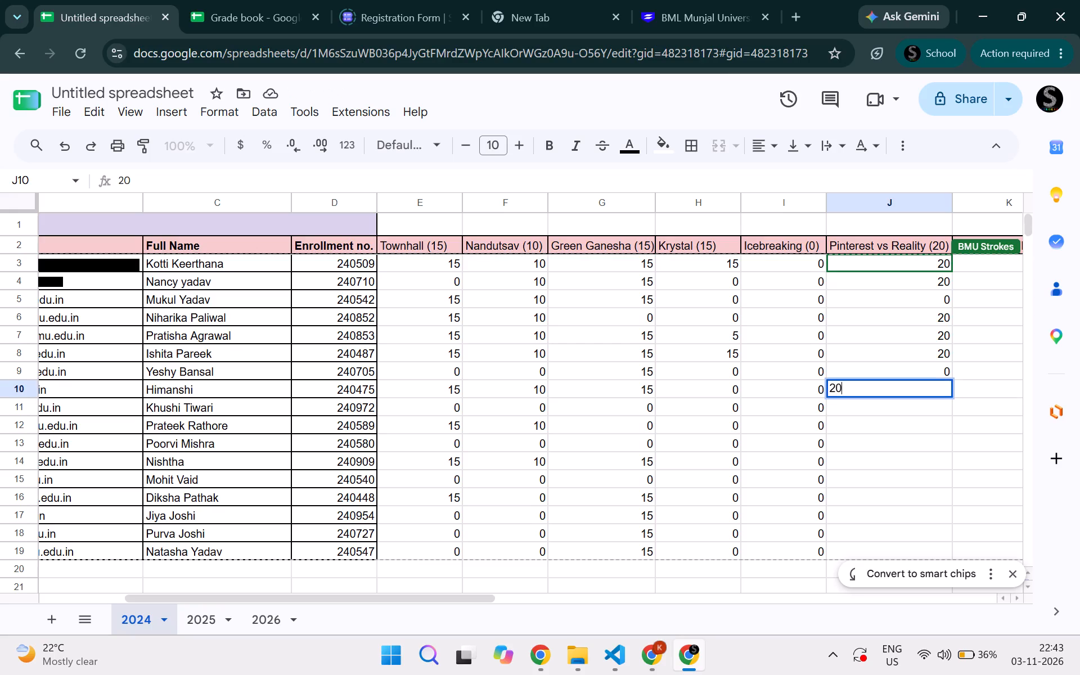
{"action": "key", "text": "Down"}
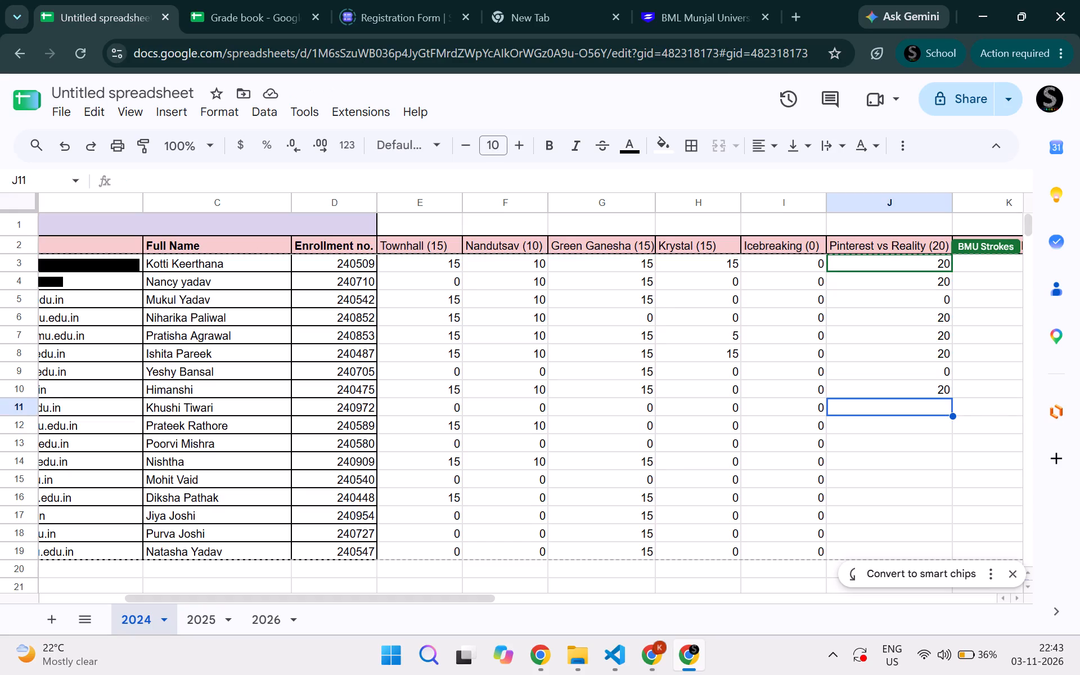
{"action": "key", "text": "0"}
{"action": "key", "text": "Down"}
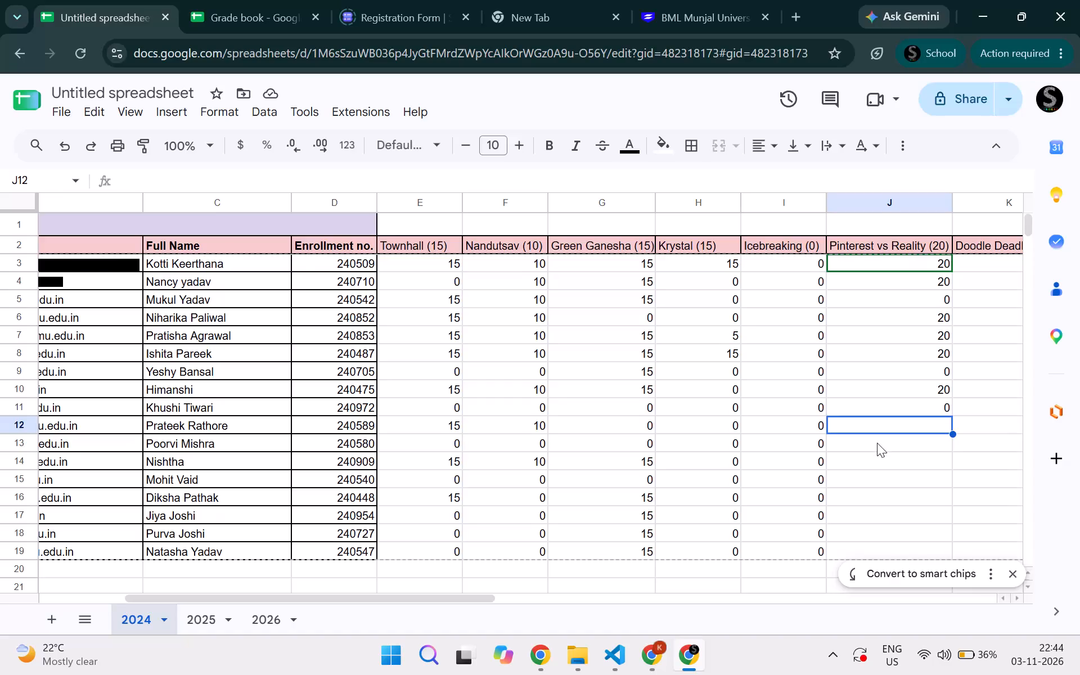
Enter Pinterest vs Reality scores 0, 20, 0 and 0 in cells J12 to J15.
{"action": "key", "text": "0"}
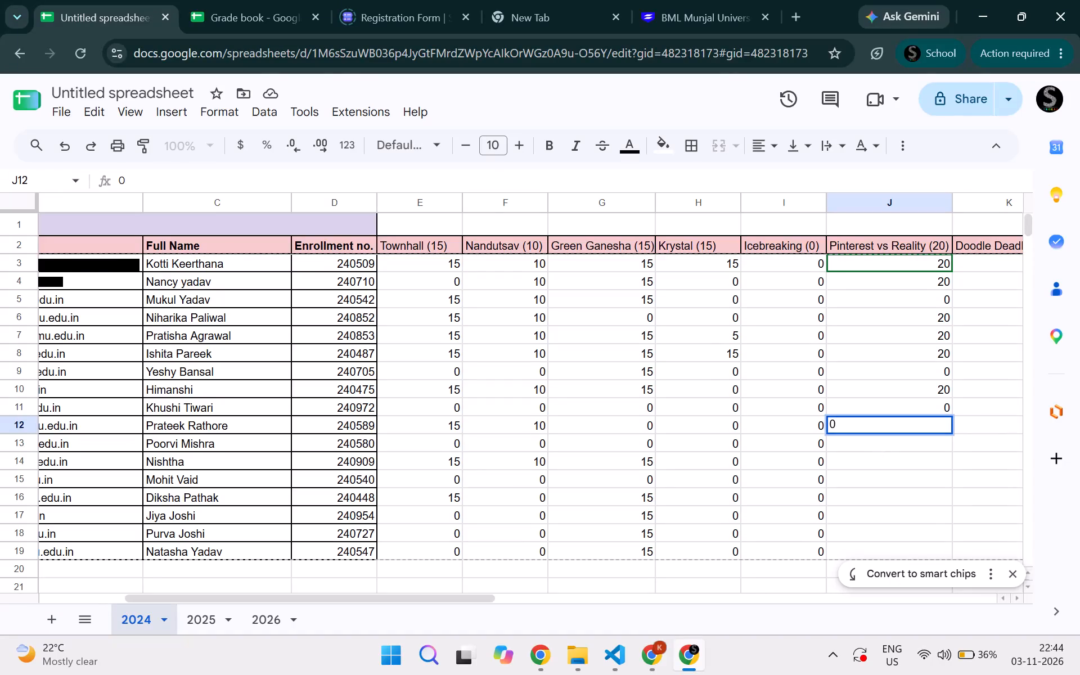
{"action": "key", "text": "Down"}
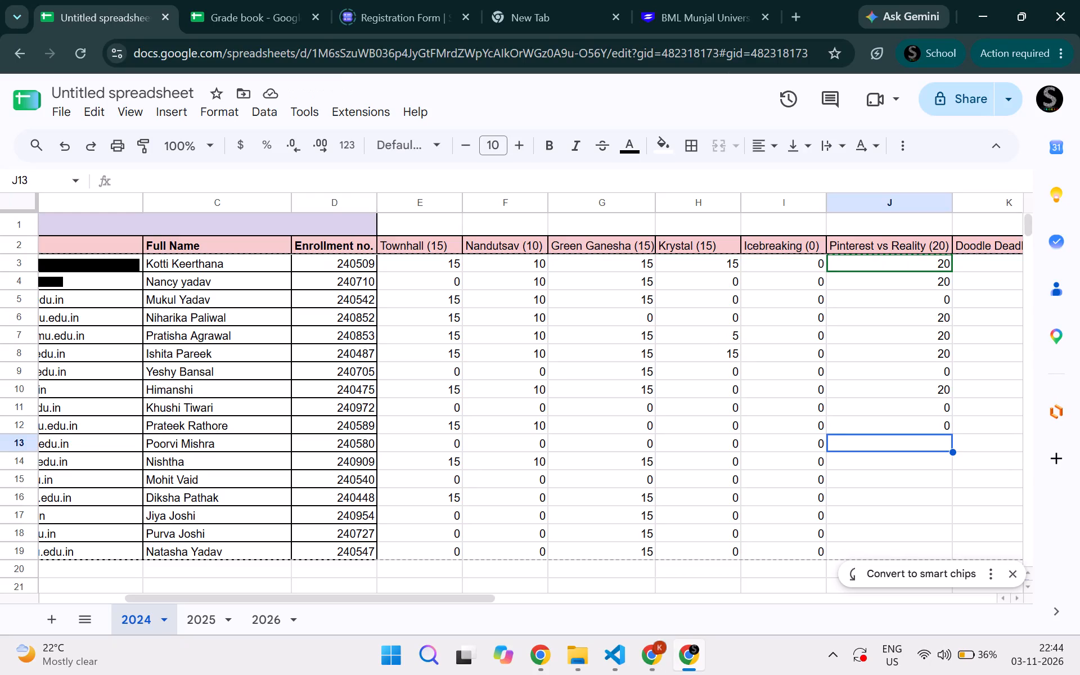
{"action": "key", "text": "0"}
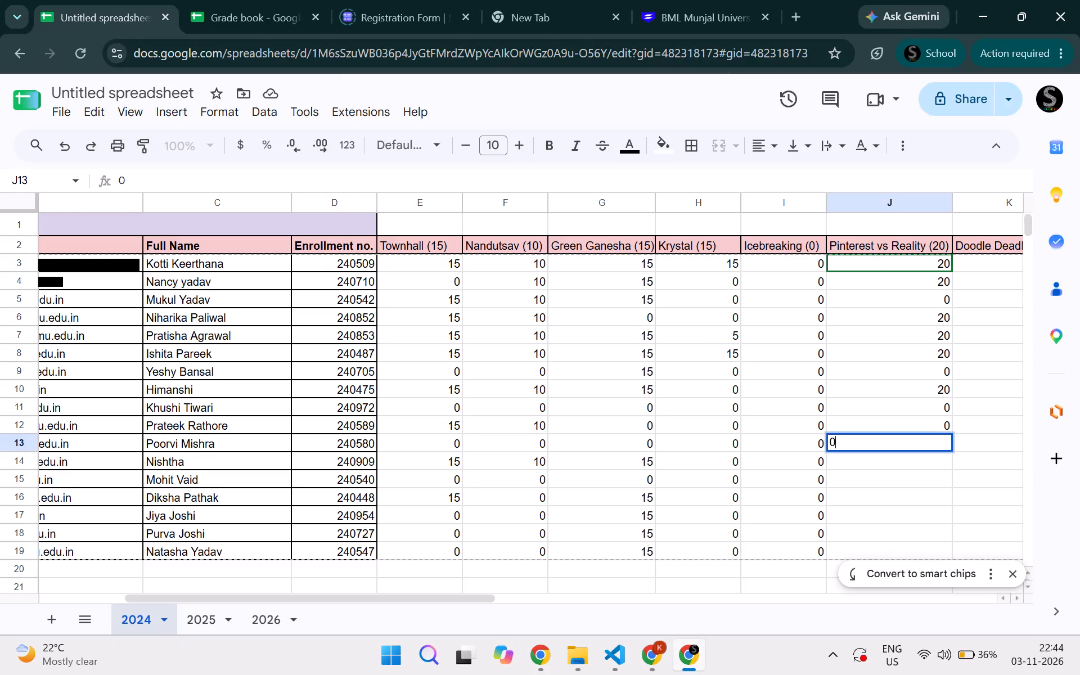
{"action": "key", "text": "Down"}
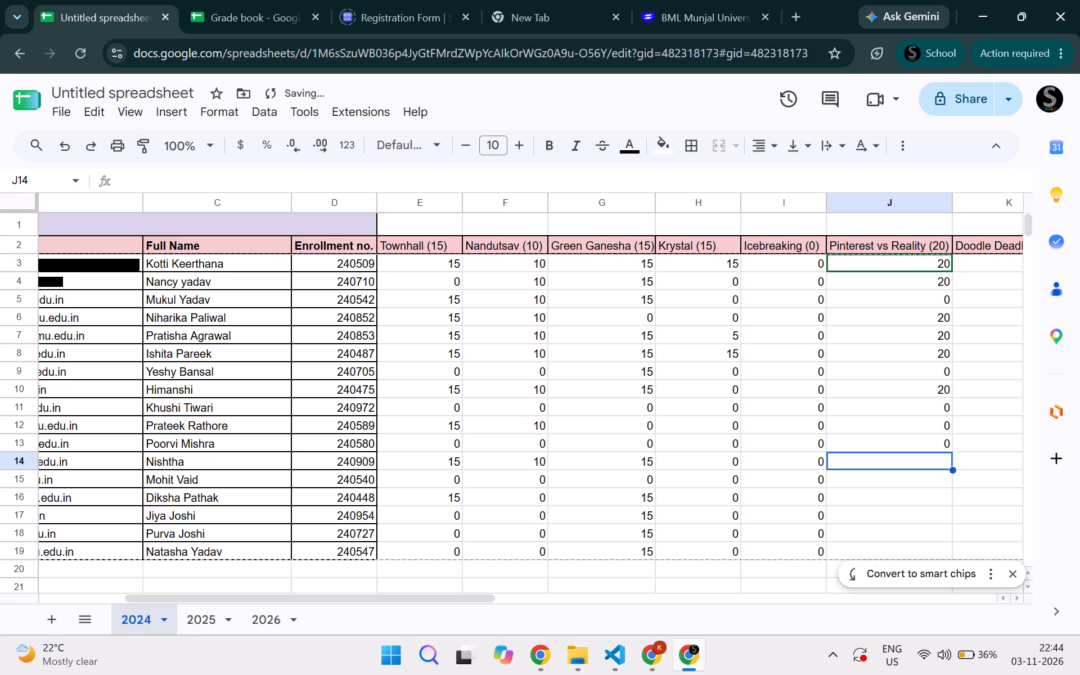
{"action": "key", "text": "Up"}
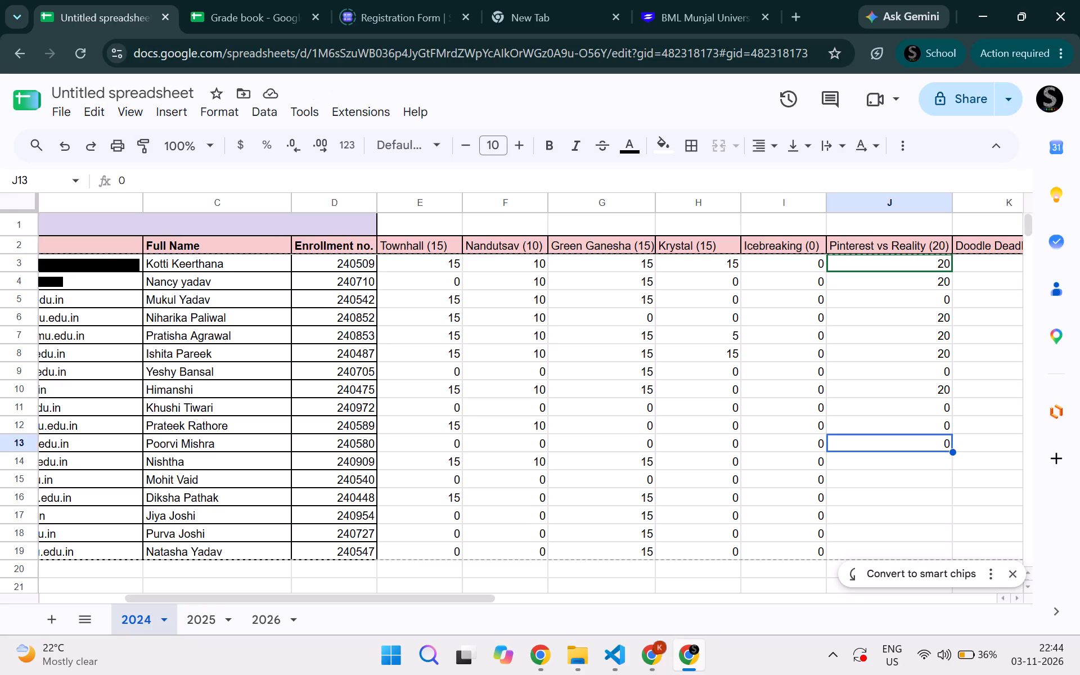
{"action": "type", "text": "20"}
{"action": "key", "text": "Down"}
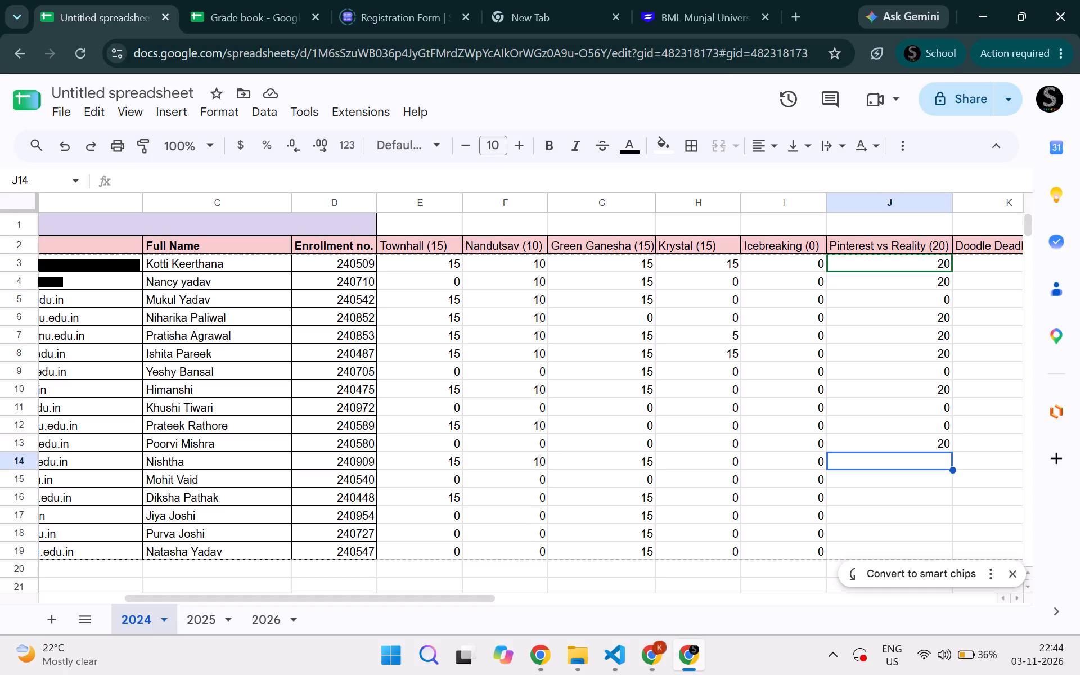
{"action": "key", "text": "0"}
{"action": "key", "text": "Down"}
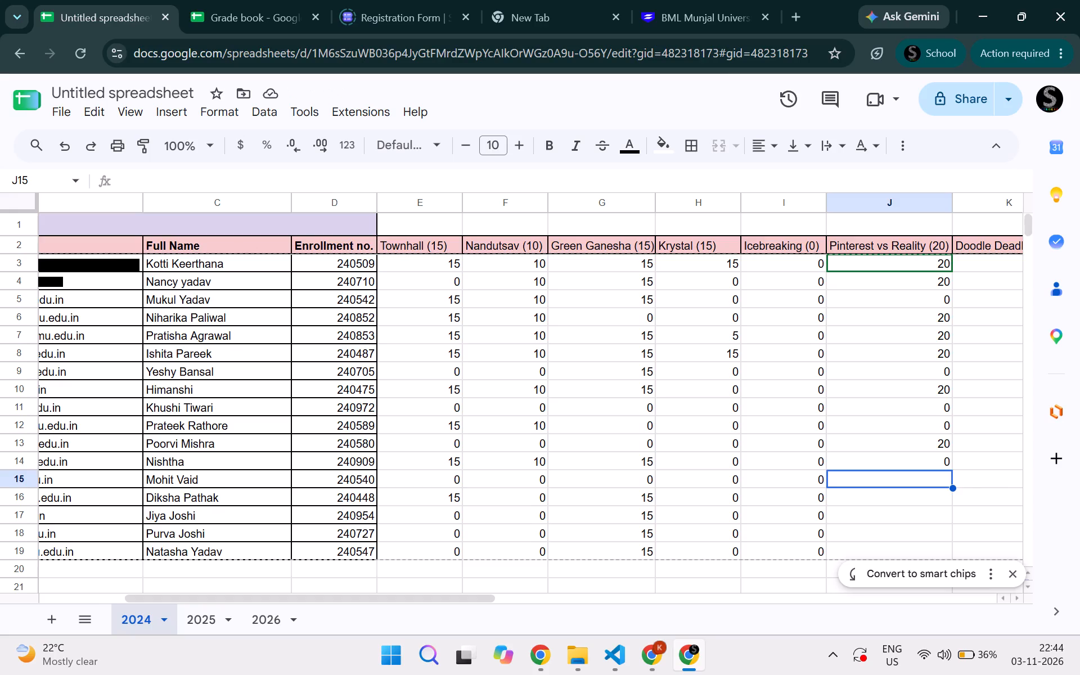
{"action": "key", "text": "0"}
{"action": "key", "text": "Down"}
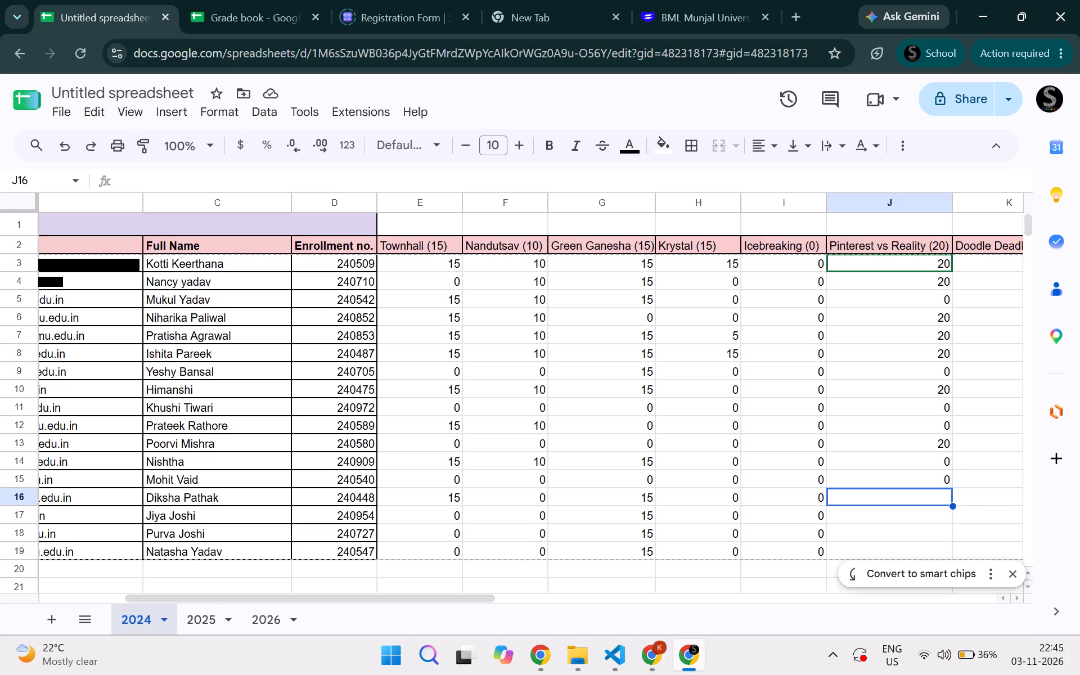
Enter a Pinterest vs Reality score of 20 in both cells J16 and J17.
{"action": "type", "text": "20"}
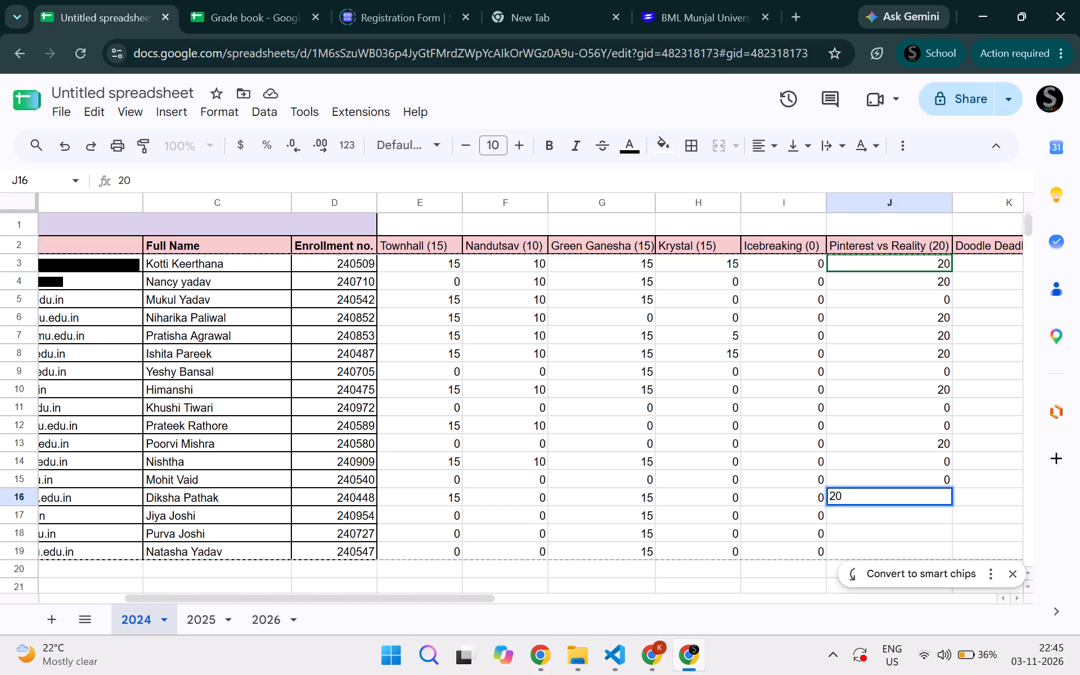
{"action": "key", "text": "Down"}
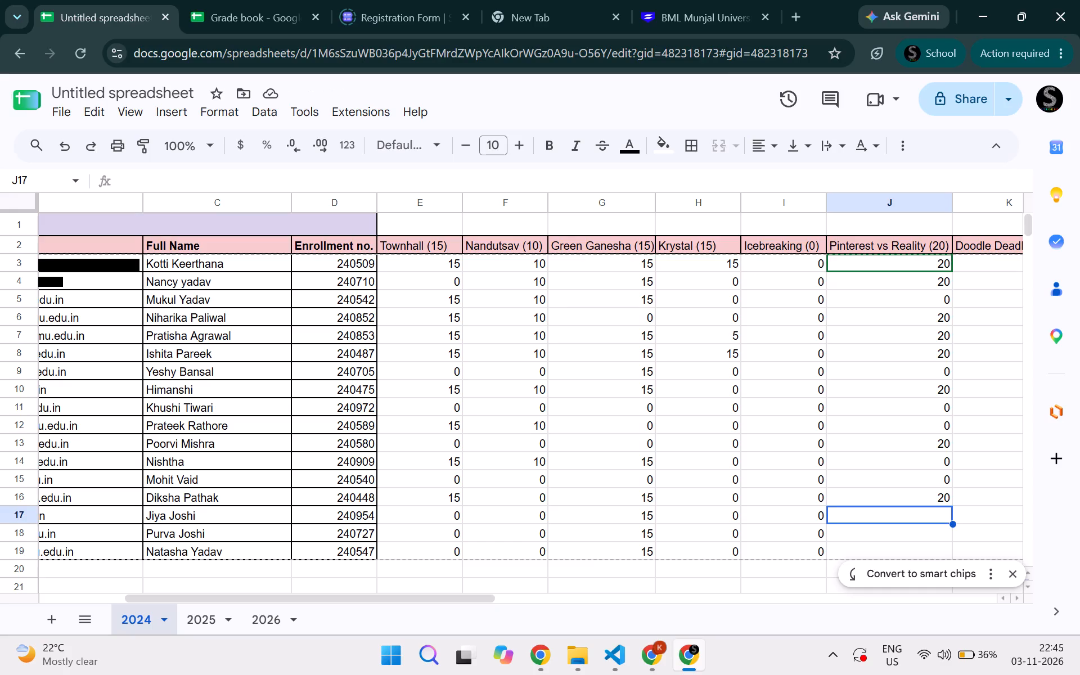
{"action": "key", "text": "2"}
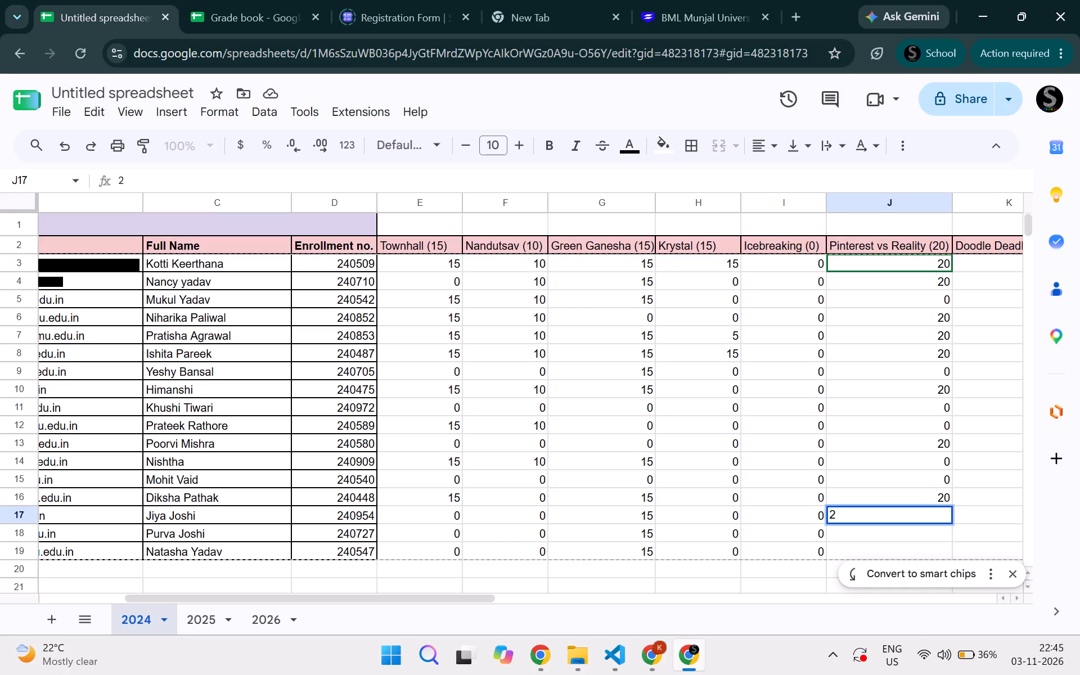
{"action": "key", "text": "0"}
{"action": "key", "text": "Down"}
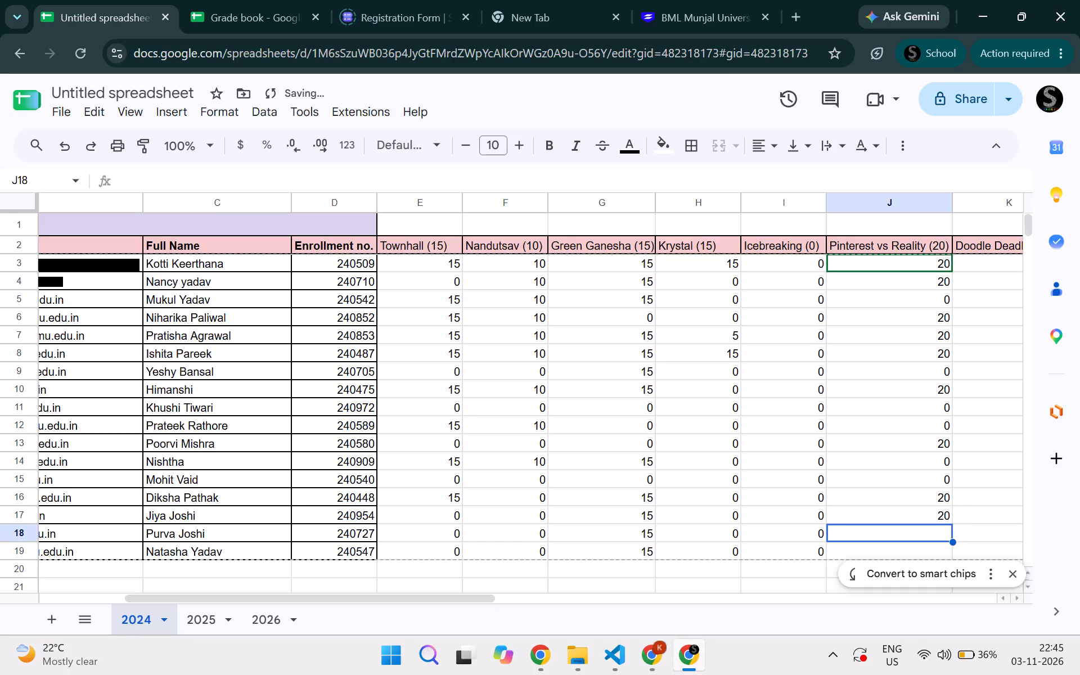
Enter a Pinterest vs Reality score of 20 in both cells J18 and J19.
{"action": "type", "text": "20"}
{"action": "key", "text": "Down"}
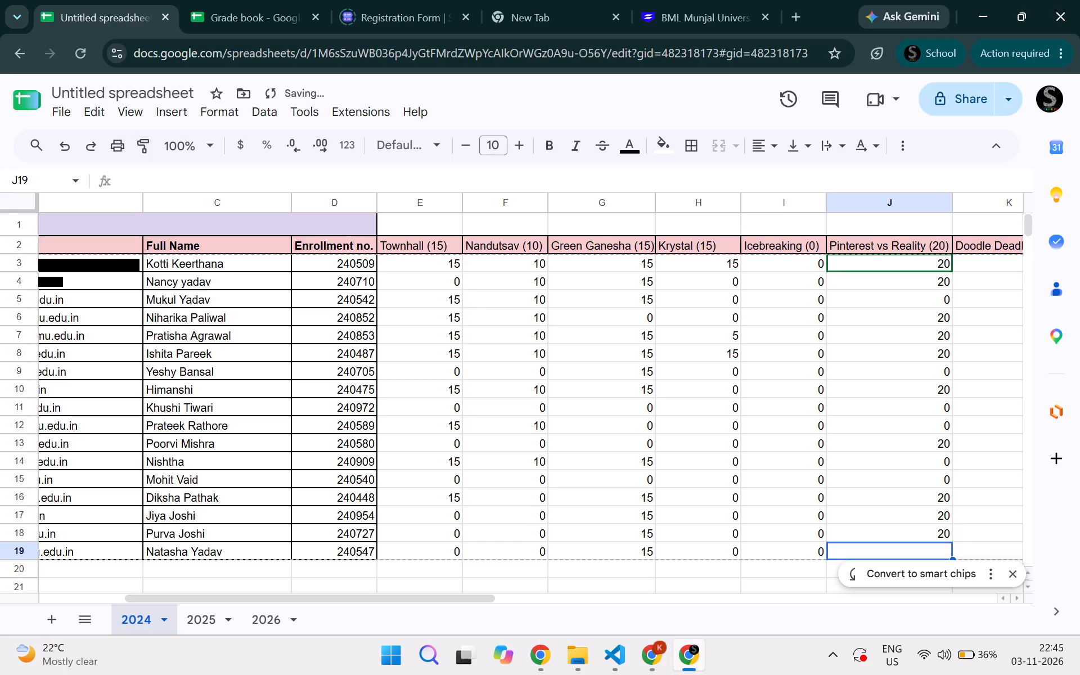
{"action": "type", "text": "20"}
In the second member table starting at row 23, enter Pinterest vs Reality (4) scores of 0 in cells J24 to J26.
{"action": "scroll", "coordinate": [877, 443], "scroll_direction": "left", "scroll_amount": 1}
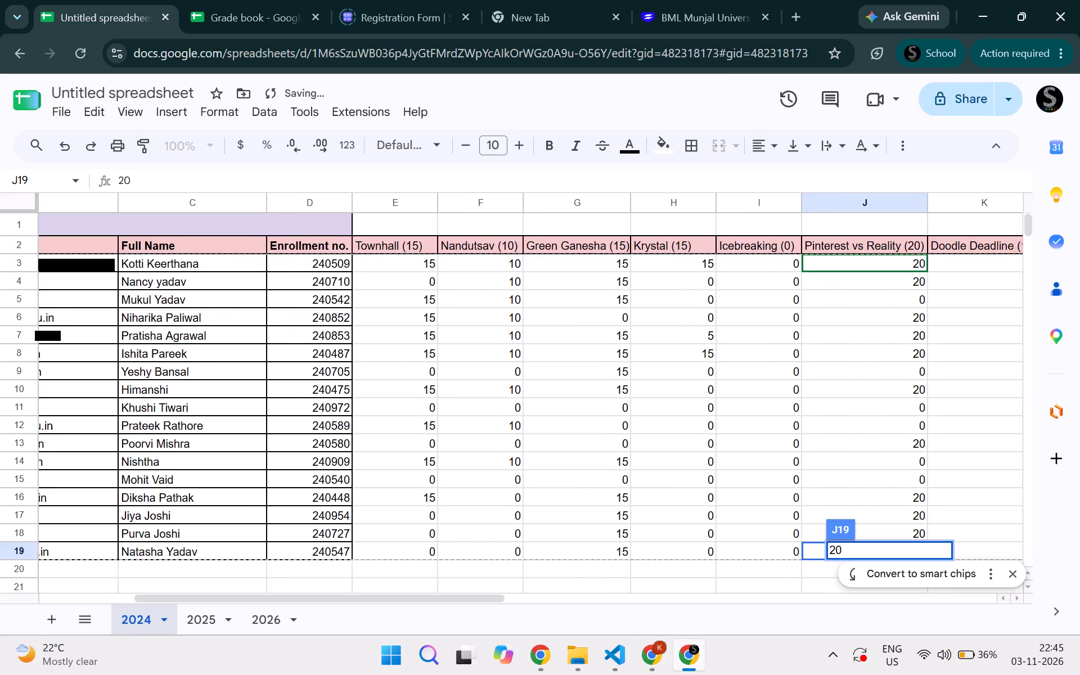
{"action": "scroll", "coordinate": [877, 443], "scroll_direction": "left", "scroll_amount": 2}
{"action": "scroll", "coordinate": [767, 434], "scroll_direction": "down", "scroll_amount": 2}
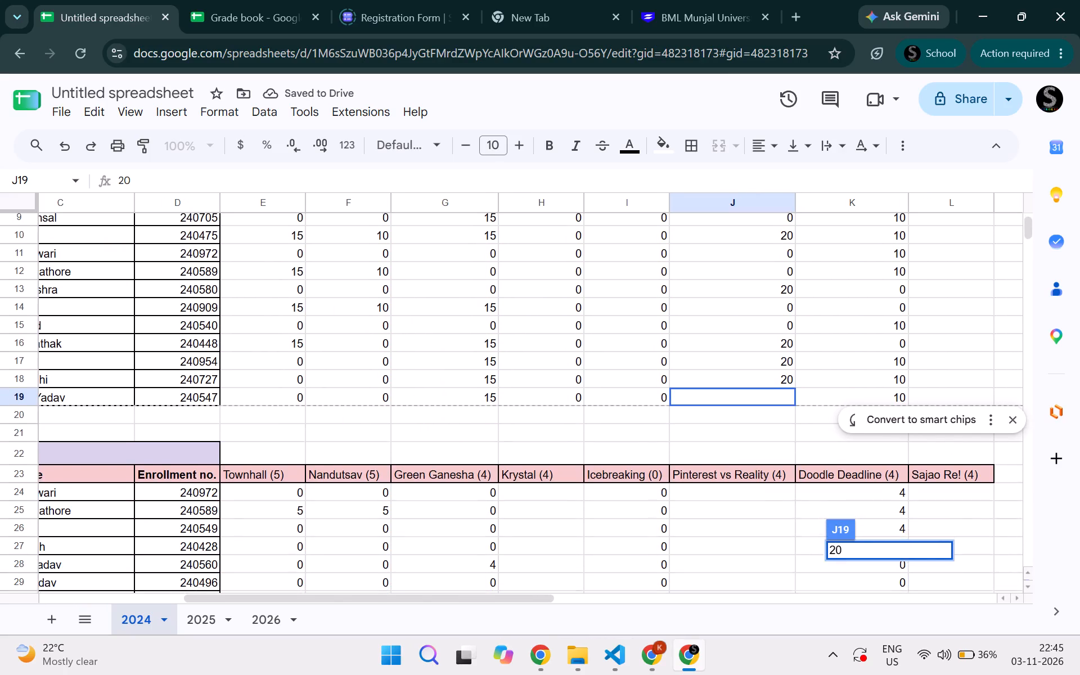
{"action": "left_click", "coordinate": [735, 499]}
{"action": "scroll", "coordinate": [735, 499], "scroll_direction": "down", "scroll_amount": 2}
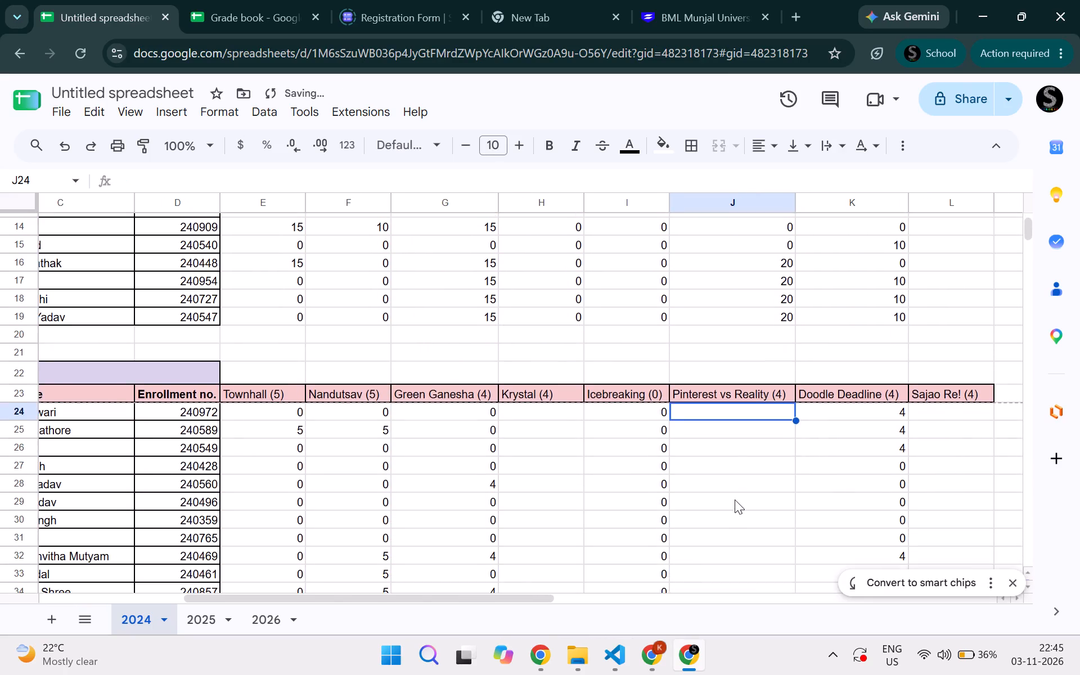
{"action": "scroll", "coordinate": [735, 499], "scroll_direction": "right", "scroll_amount": 1}
{"action": "scroll", "coordinate": [735, 499], "scroll_direction": "left", "scroll_amount": 1}
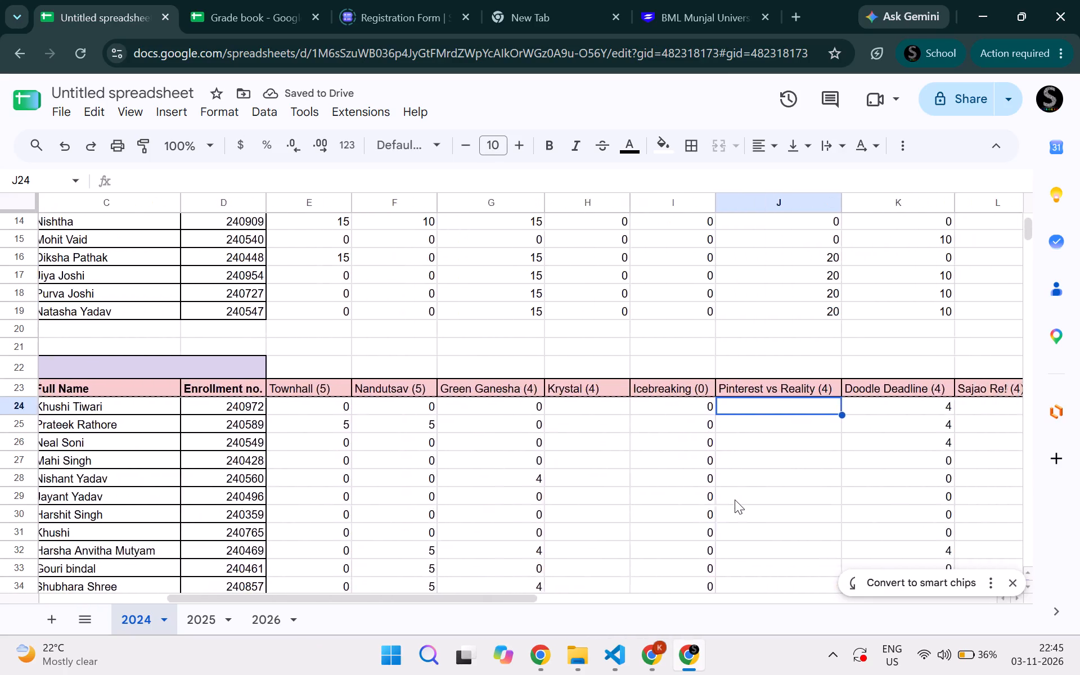
{"action": "key", "text": "0"}
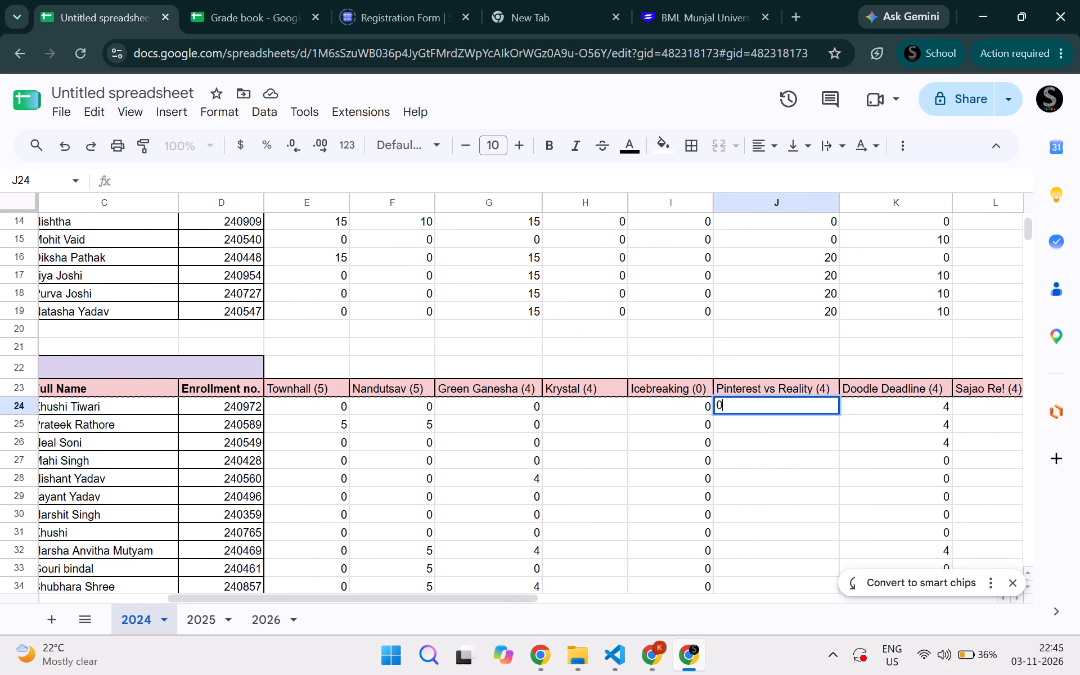
{"action": "key", "text": "Down"}
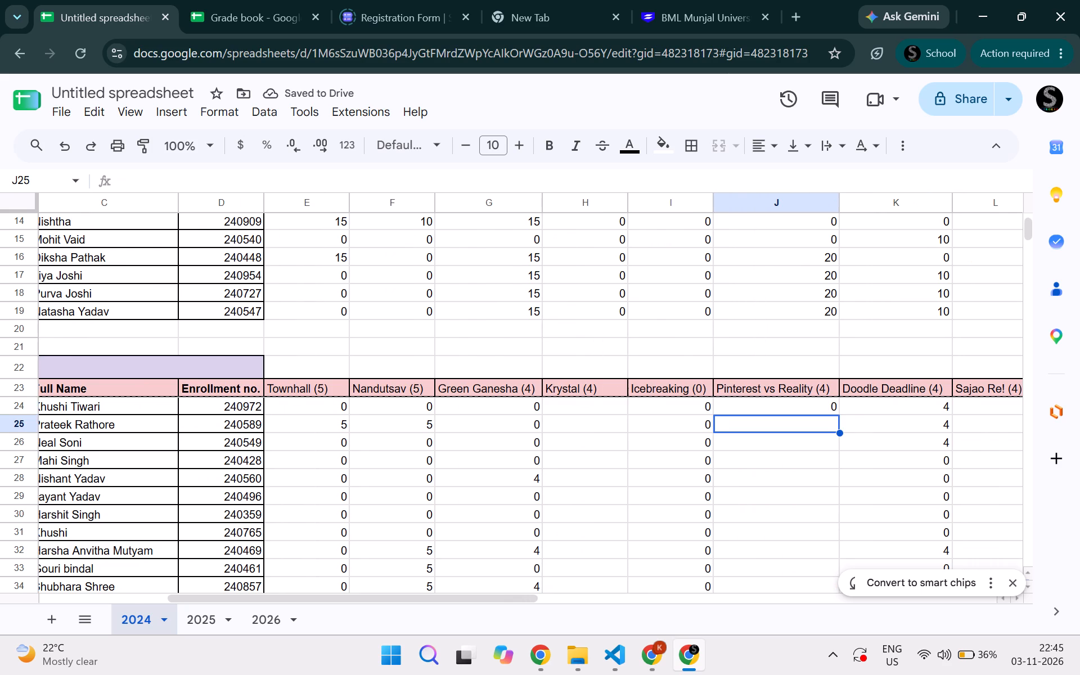
{"action": "key", "text": "0"}
{"action": "key", "text": "Down"}
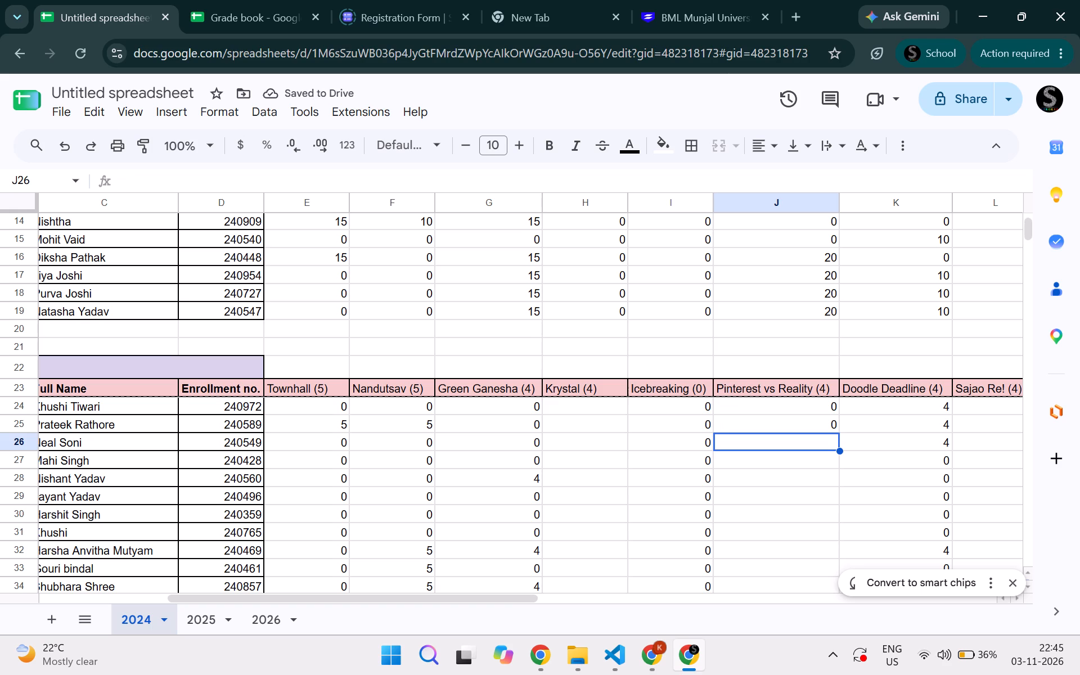
{"action": "key", "text": "0"}
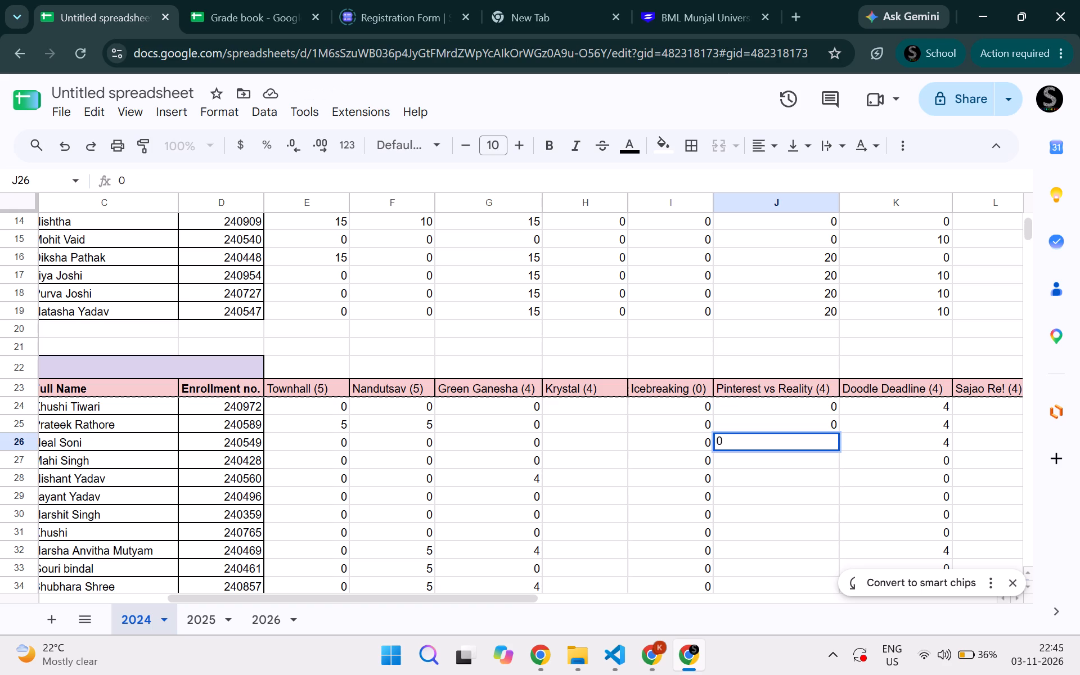
{"action": "key", "text": "Down"}
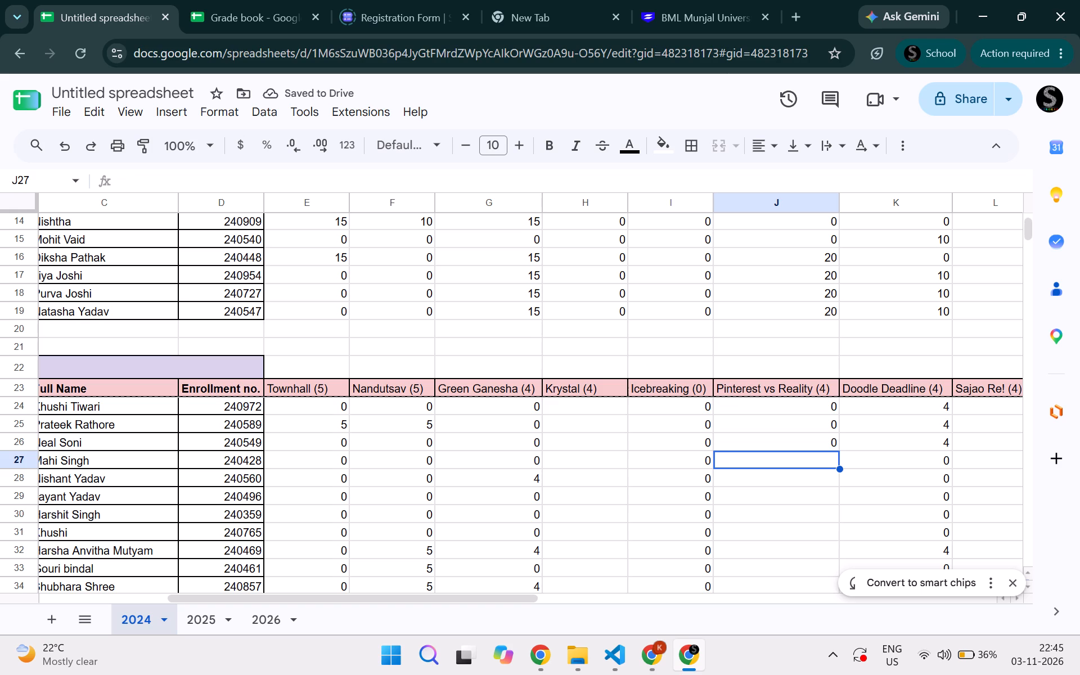
Enter Pinterest vs Reality scores 4, 4, 0 and 0 in cells J27 to J30.
{"action": "key", "text": "4"}
{"action": "key", "text": "Down"}
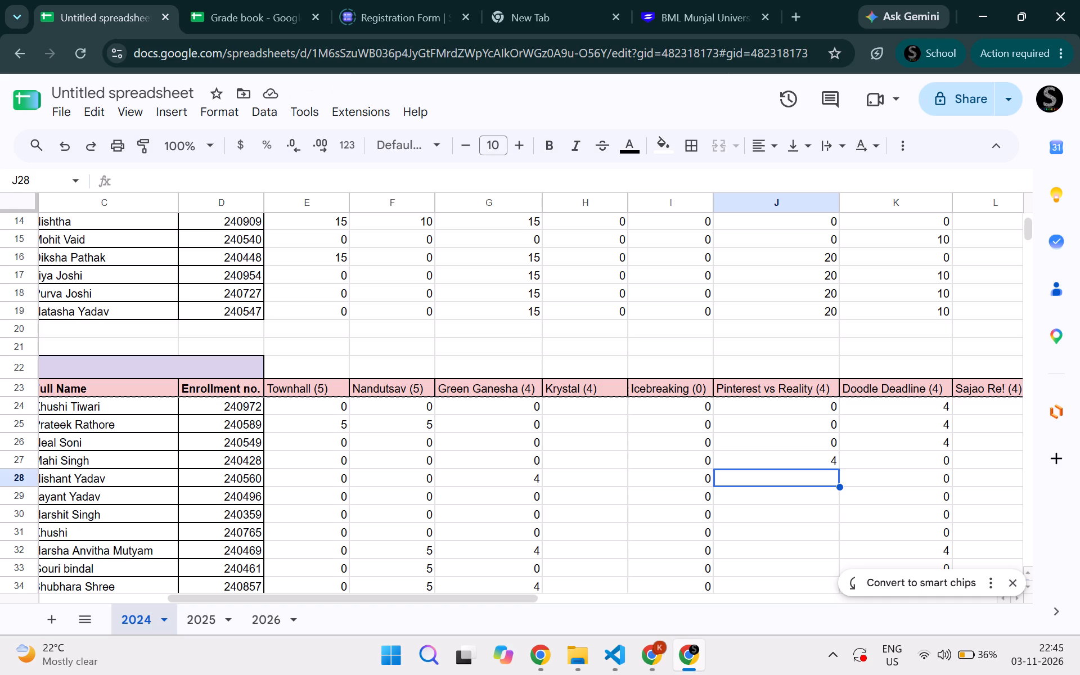
{"action": "key", "text": "4"}
{"action": "key", "text": "Down"}
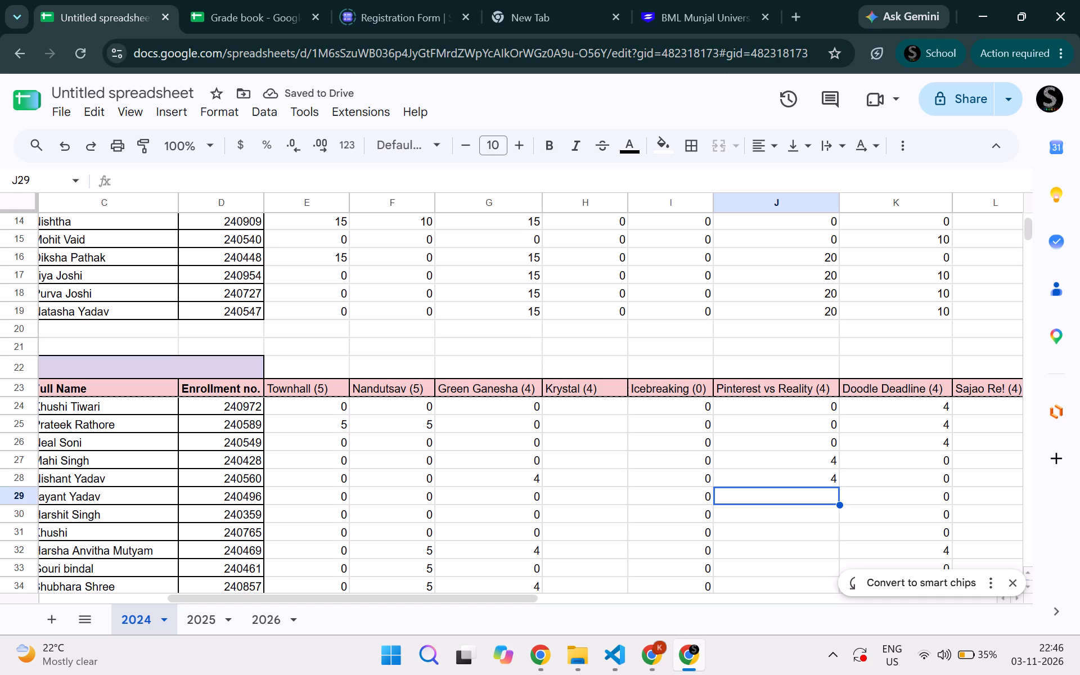
{"action": "scroll", "coordinate": [764, 426], "scroll_direction": "right", "scroll_amount": 1}
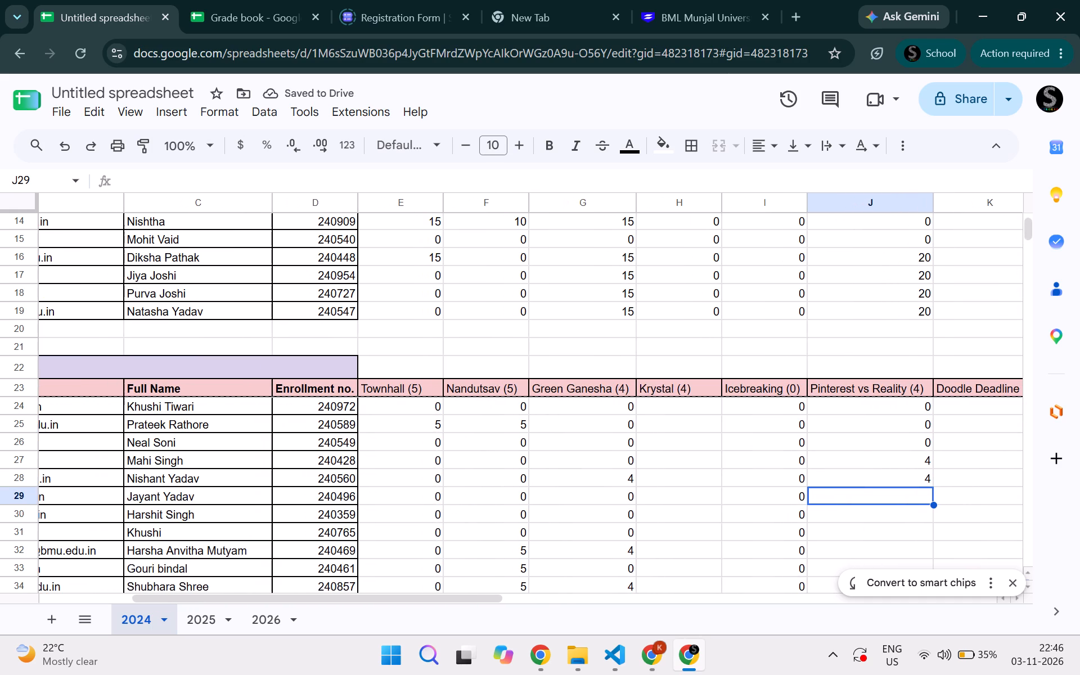
{"action": "scroll", "coordinate": [764, 426], "scroll_direction": "right", "scroll_amount": 2}
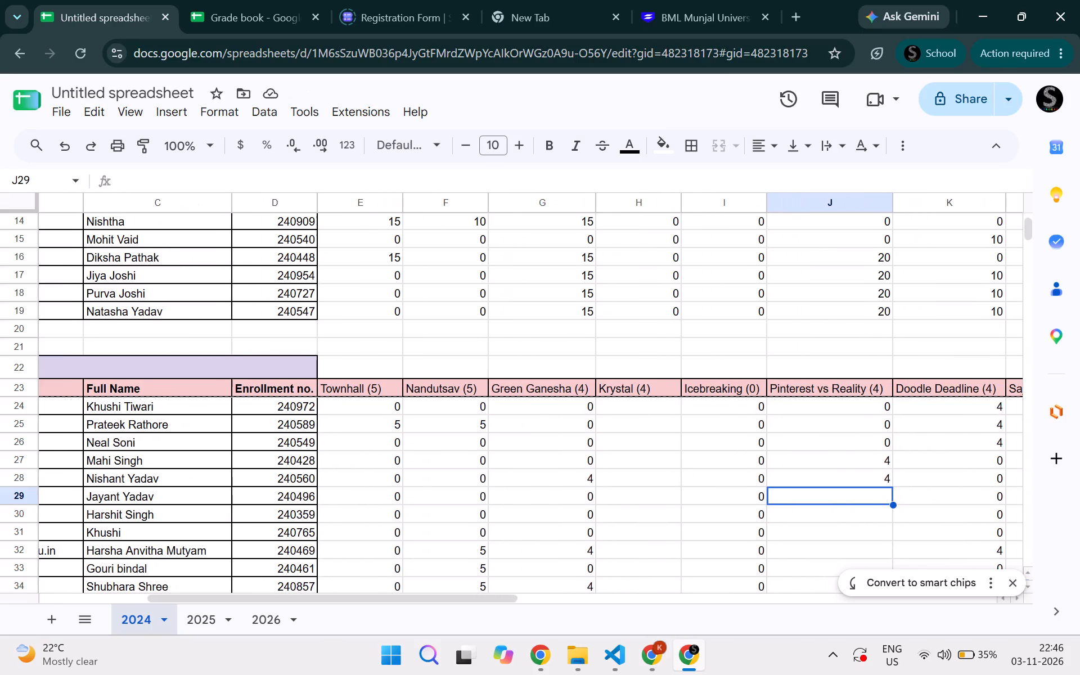
{"action": "key", "text": "0"}
{"action": "key", "text": "Down"}
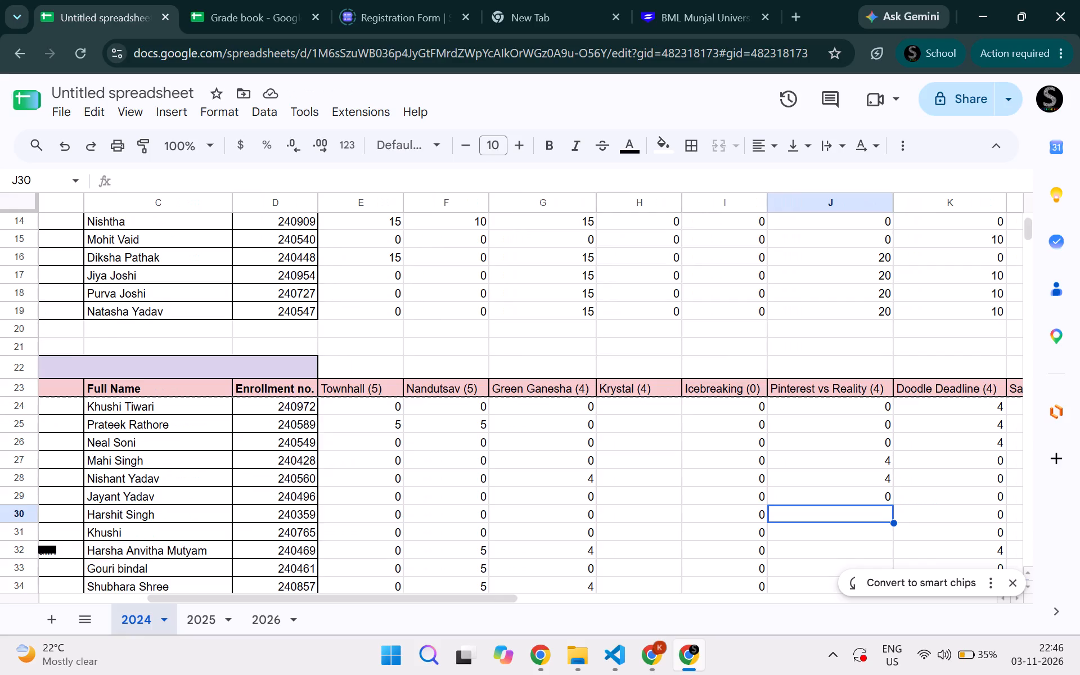
{"action": "key", "text": "0"}
{"action": "key", "text": "Down"}
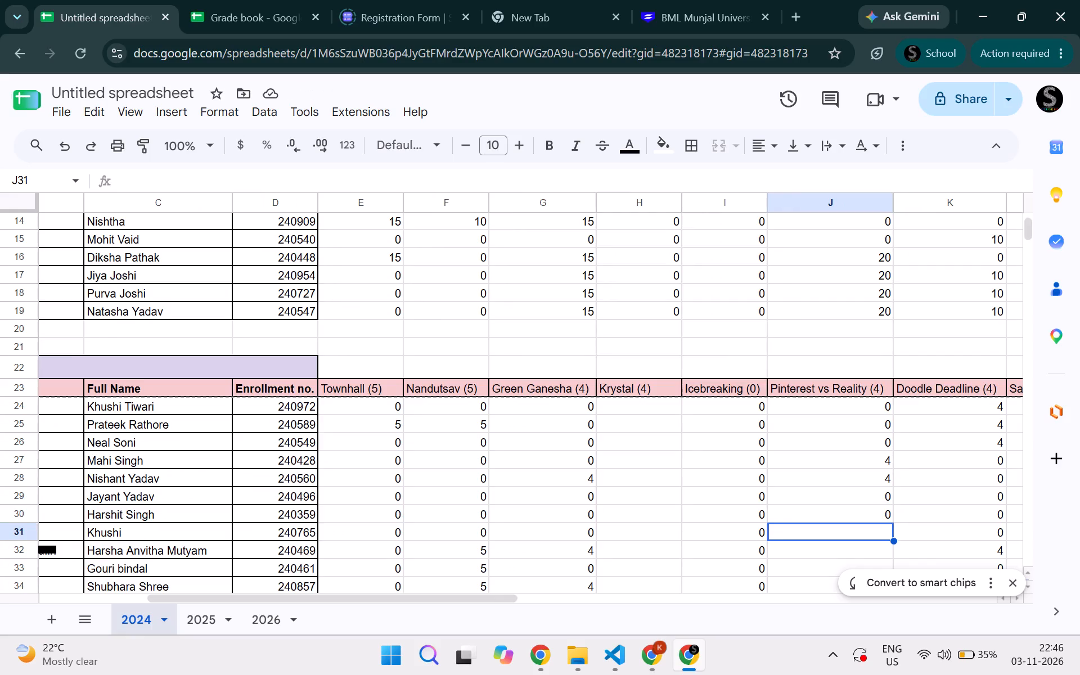
Enter a Pinterest vs Reality score of 0 in both cells J31 and J32.
{"action": "scroll", "coordinate": [764, 426], "scroll_direction": "right", "scroll_amount": 1}
{"action": "scroll", "coordinate": [848, 445], "scroll_direction": "right", "scroll_amount": 2}
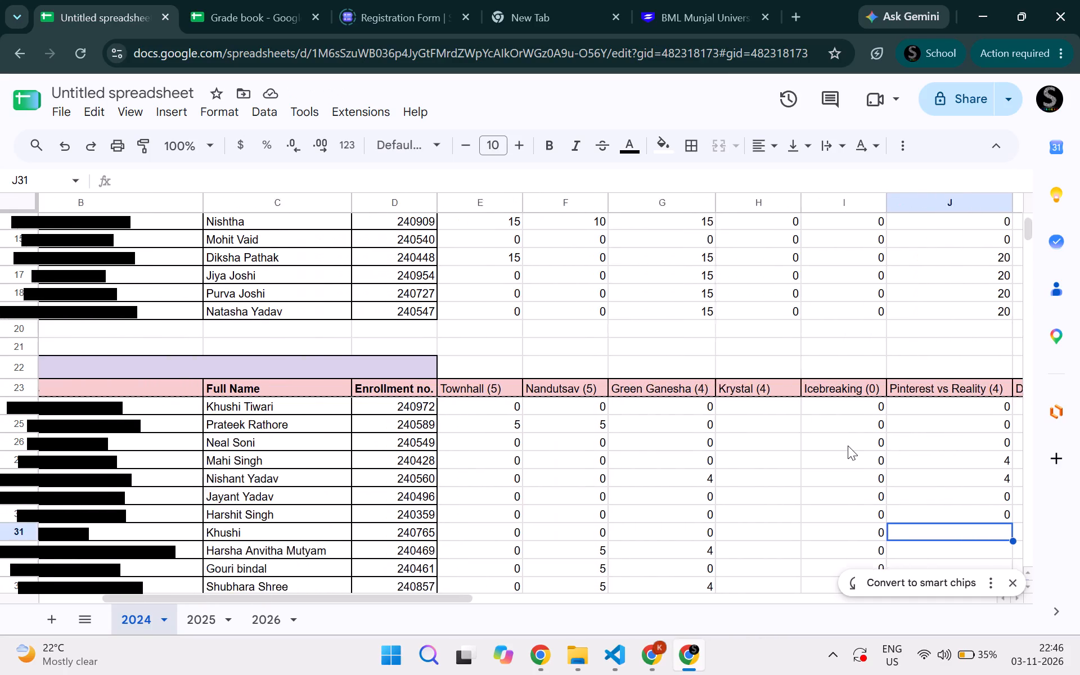
{"action": "scroll", "coordinate": [848, 445], "scroll_direction": "right", "scroll_amount": 2}
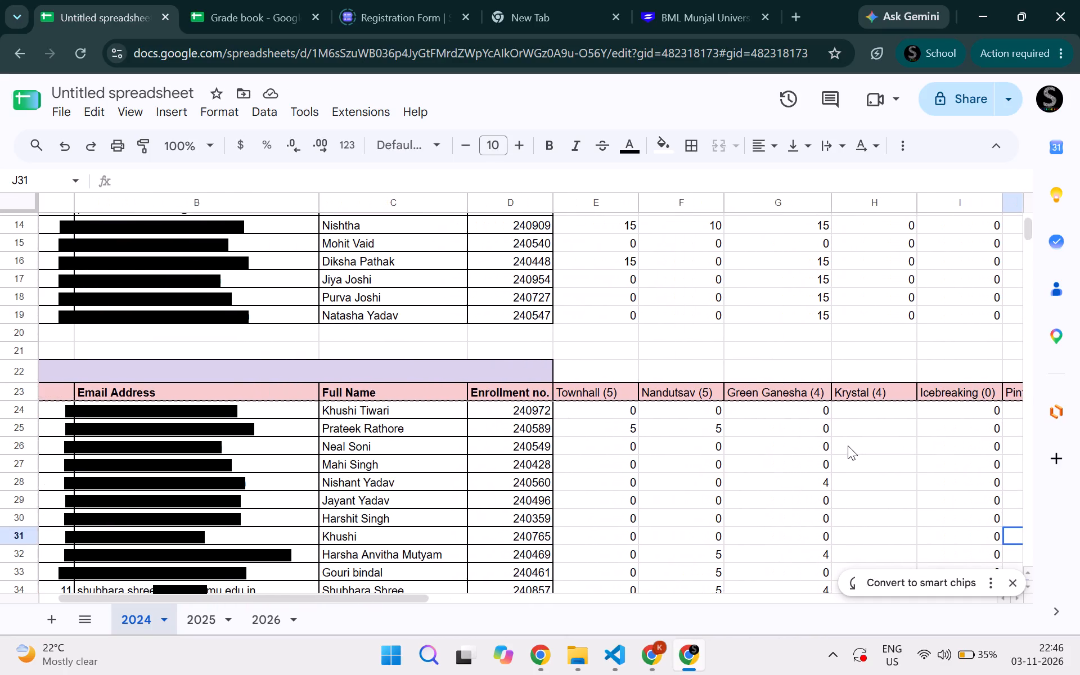
{"action": "scroll", "coordinate": [848, 445], "scroll_direction": "left", "scroll_amount": 2}
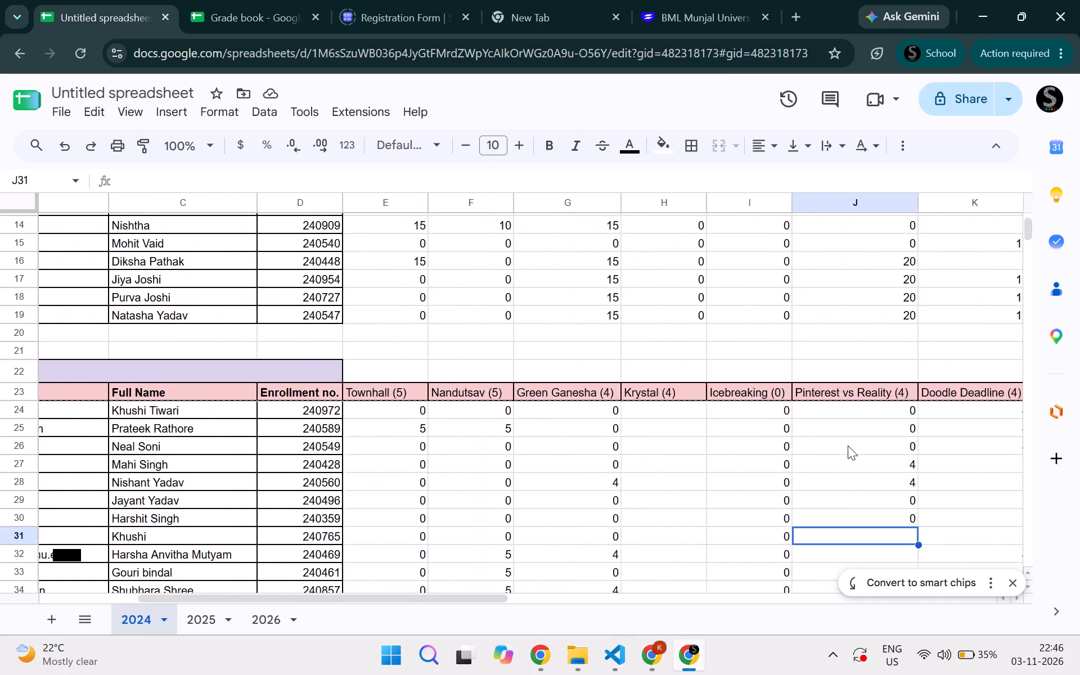
{"action": "scroll", "coordinate": [848, 445], "scroll_direction": "down", "scroll_amount": 1}
{"action": "scroll", "coordinate": [848, 445], "scroll_direction": "left", "scroll_amount": 1}
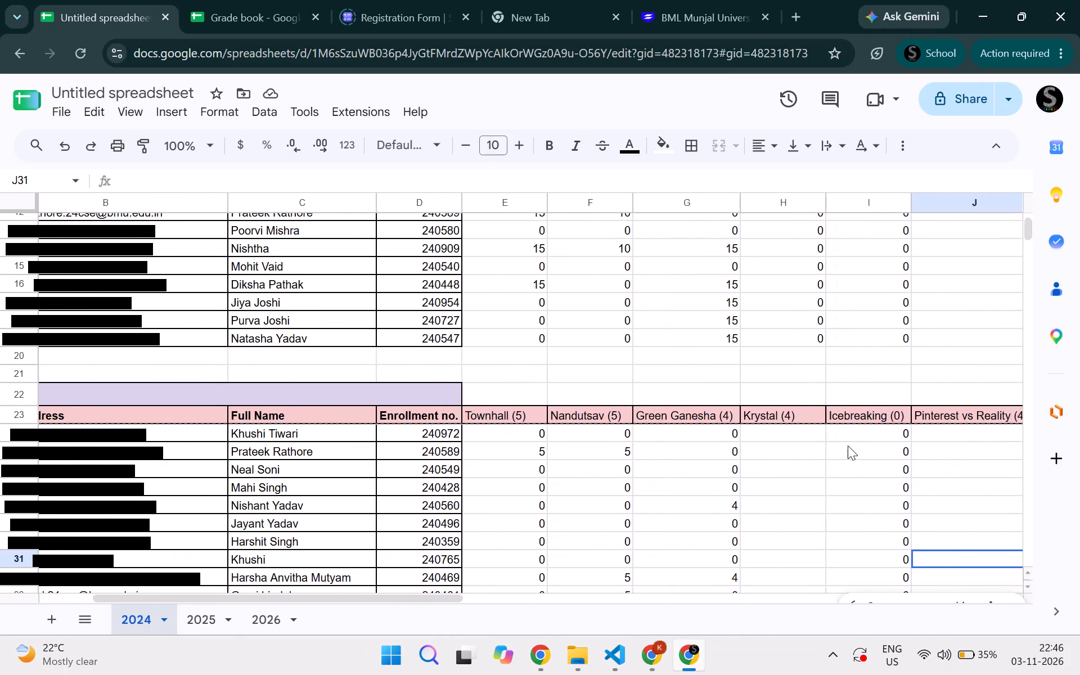
{"action": "scroll", "coordinate": [848, 445], "scroll_direction": "left", "scroll_amount": 1}
{"action": "key", "text": "0"}
{"action": "key", "text": "Down"}
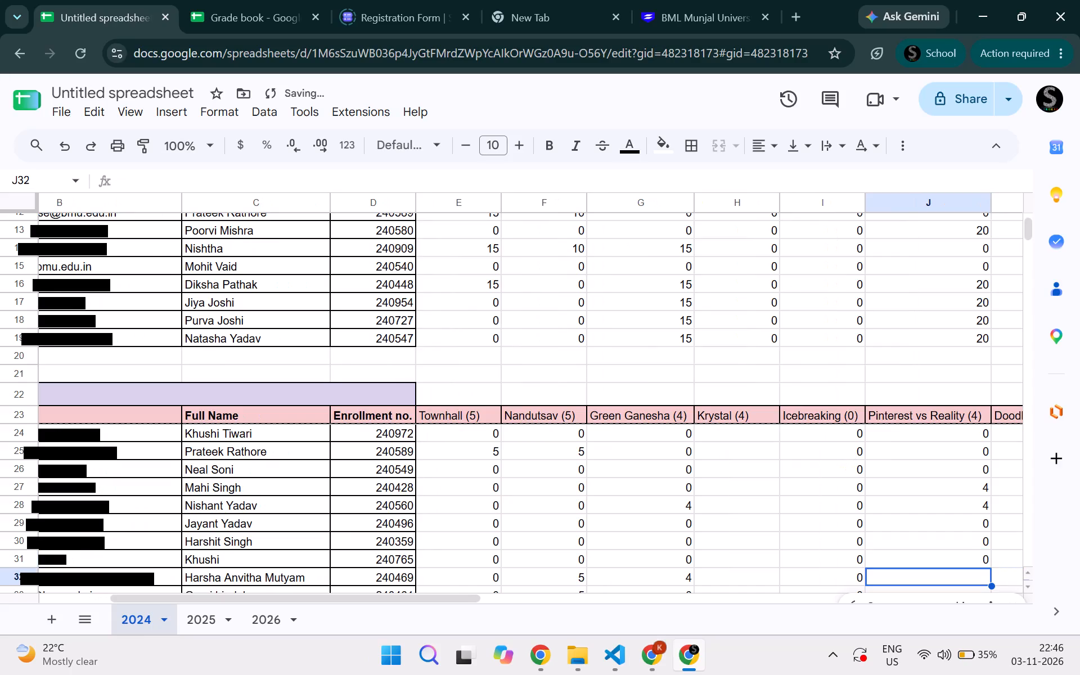
{"action": "scroll", "coordinate": [837, 454], "scroll_direction": "down", "scroll_amount": 1}
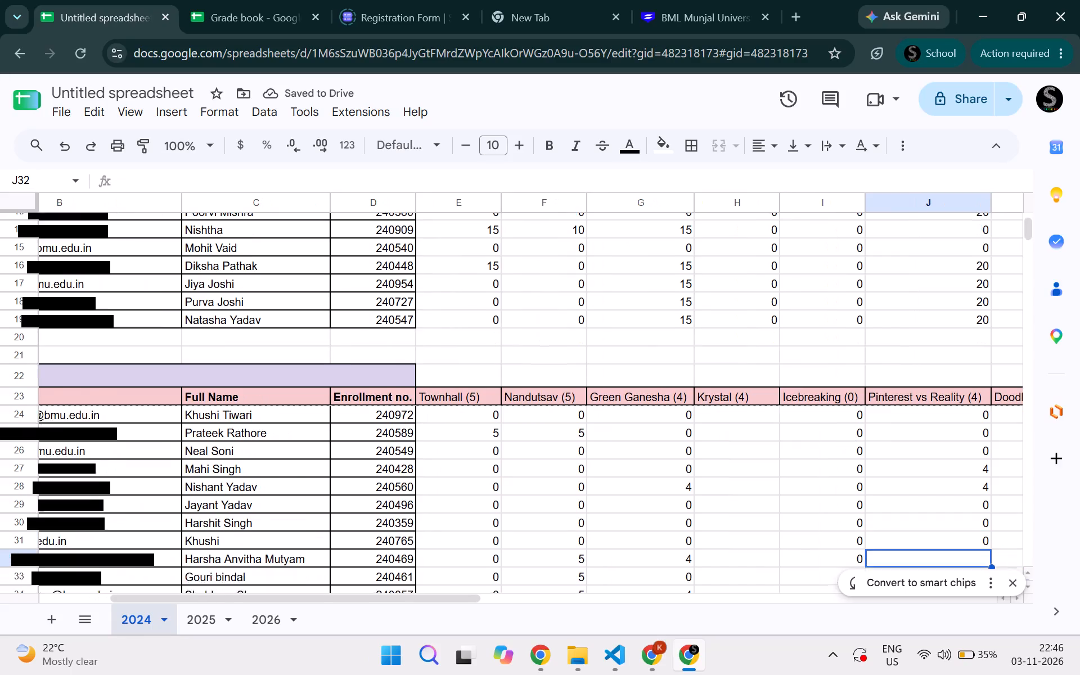
{"action": "scroll", "coordinate": [837, 454], "scroll_direction": "down", "scroll_amount": 1}
{"action": "key", "text": "0"}
{"action": "key", "text": "Down"}
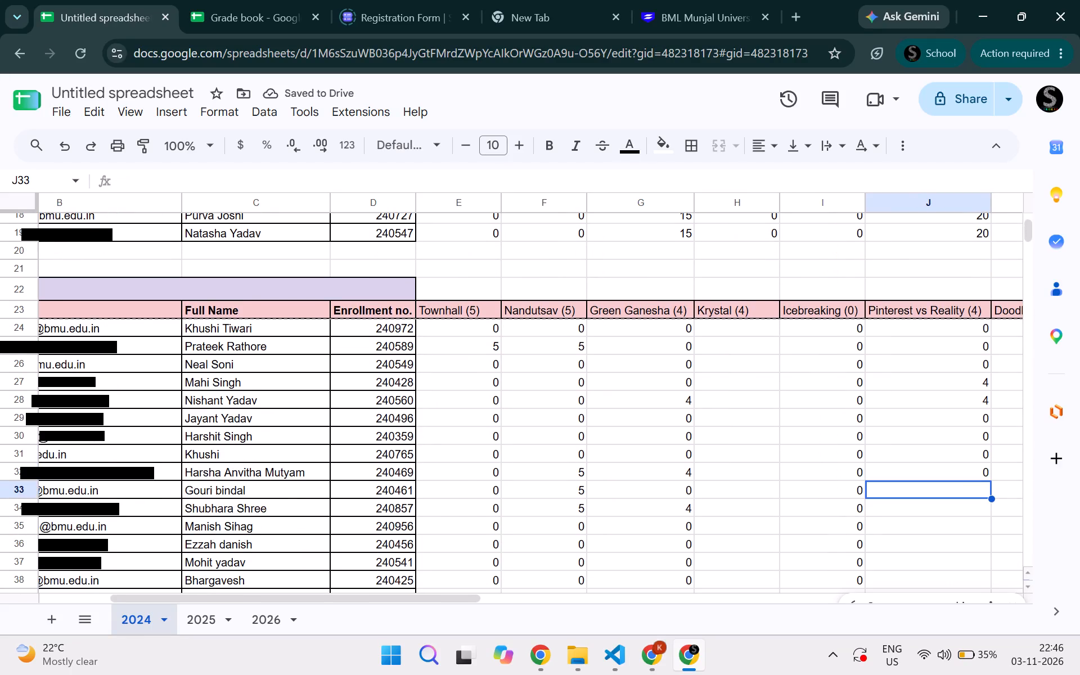
Enter a Pinterest vs Reality score of 0 in each of cells J33 to J37.
{"action": "key", "text": "0"}
{"action": "key", "text": "Down"}
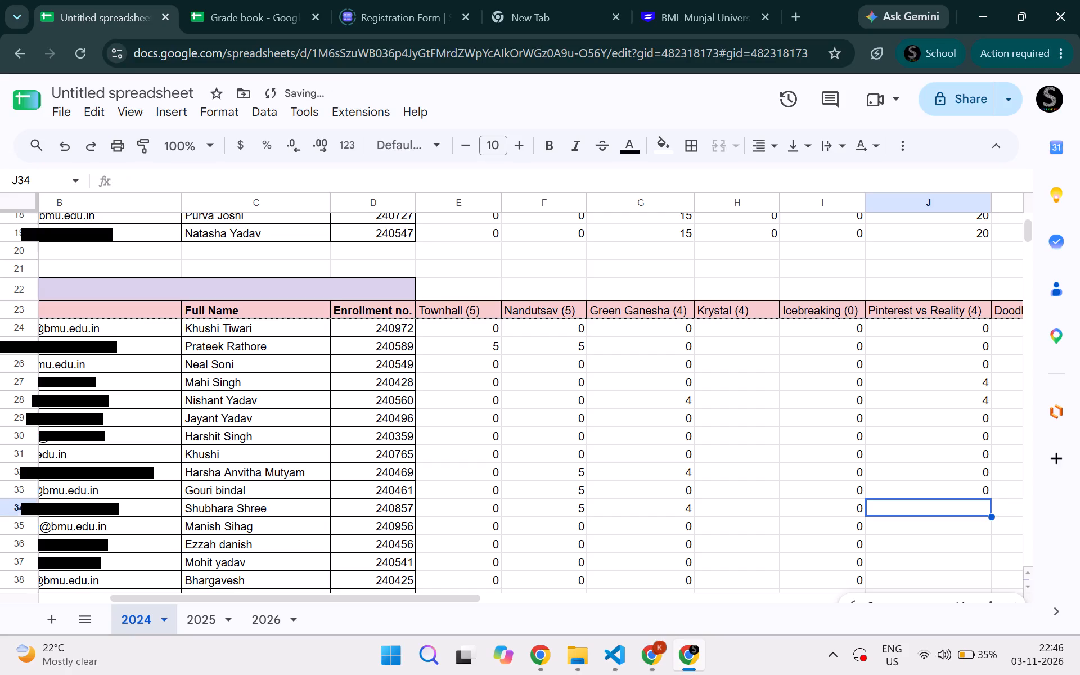
{"action": "key", "text": "0"}
{"action": "key", "text": "Down"}
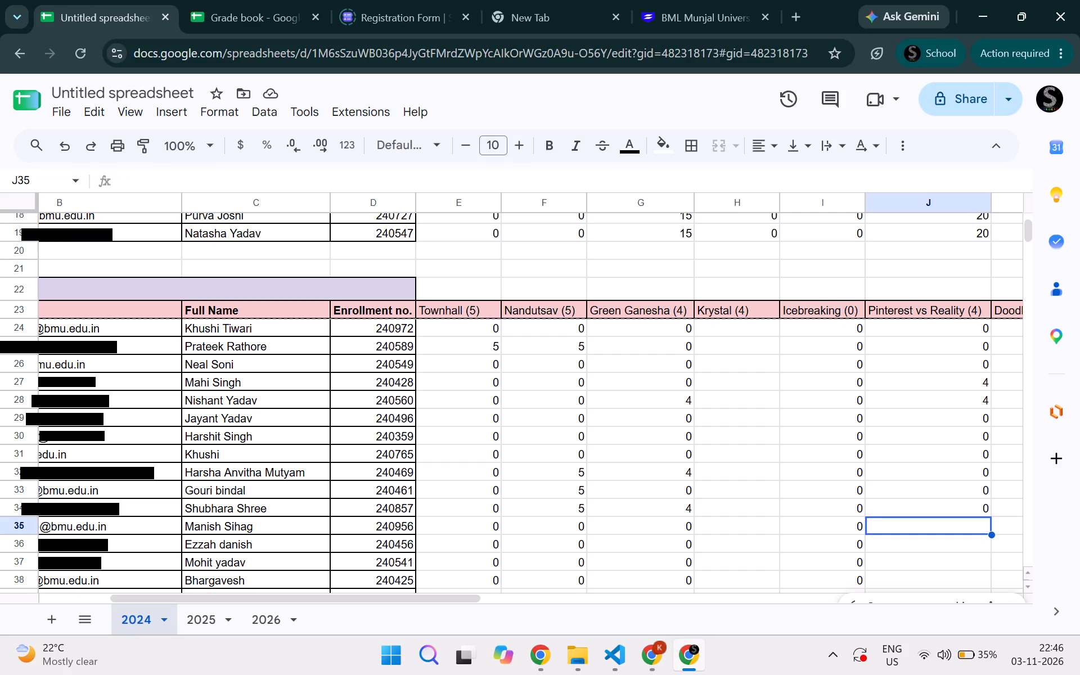
{"action": "key", "text": "0"}
{"action": "key", "text": "Down"}
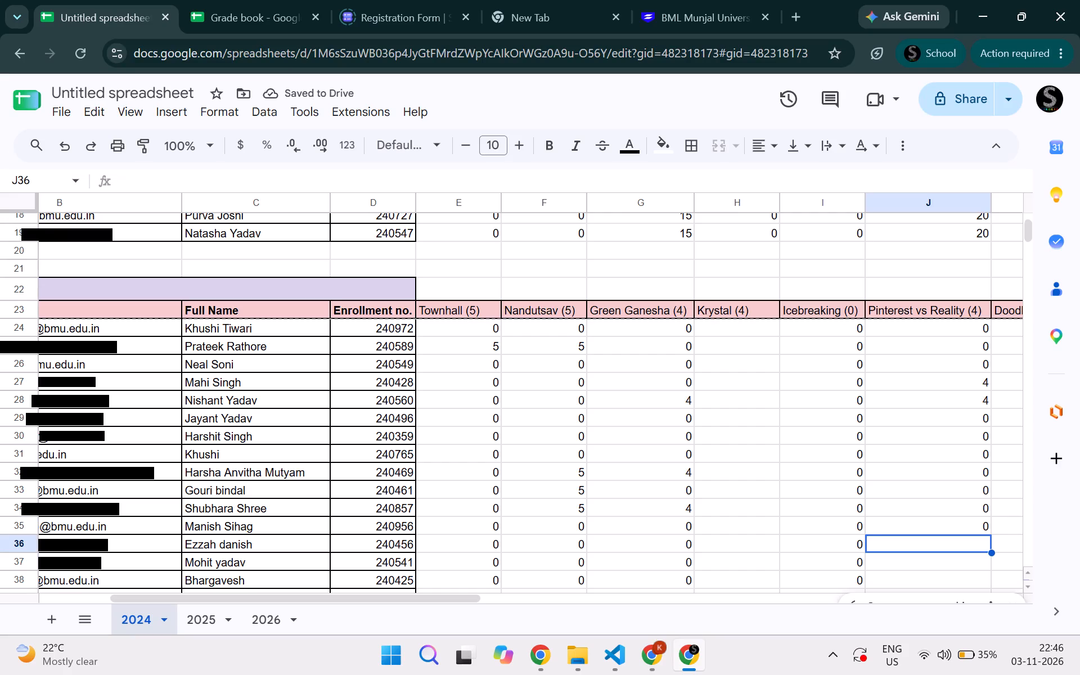
{"action": "key", "text": "0"}
{"action": "key", "text": "Down"}
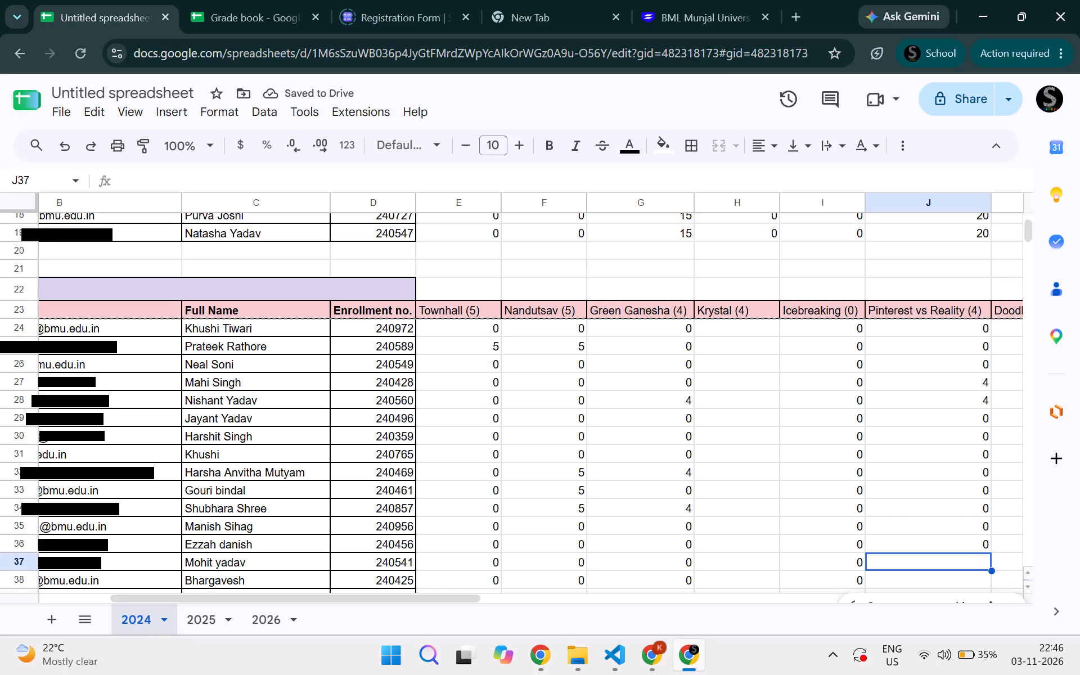
{"action": "key", "text": "0"}
{"action": "key", "text": "Down"}
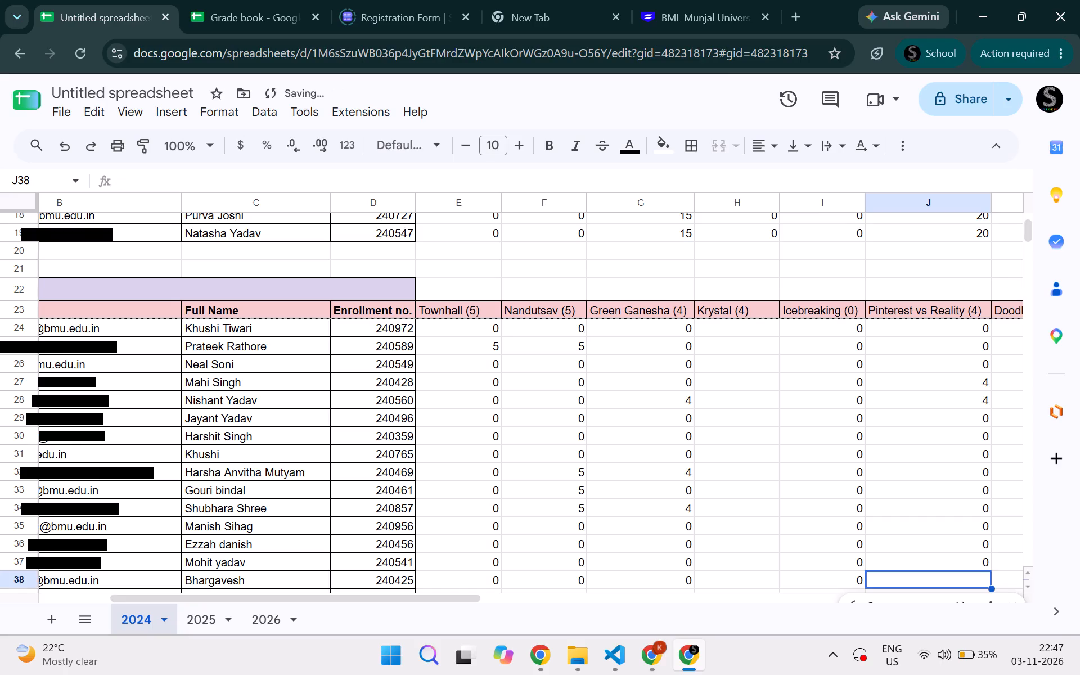
Enter Pinterest vs Reality scores 4, 0 and 4 in cells J38 to J40.
{"action": "scroll", "coordinate": [837, 454], "scroll_direction": "down", "scroll_amount": 1}
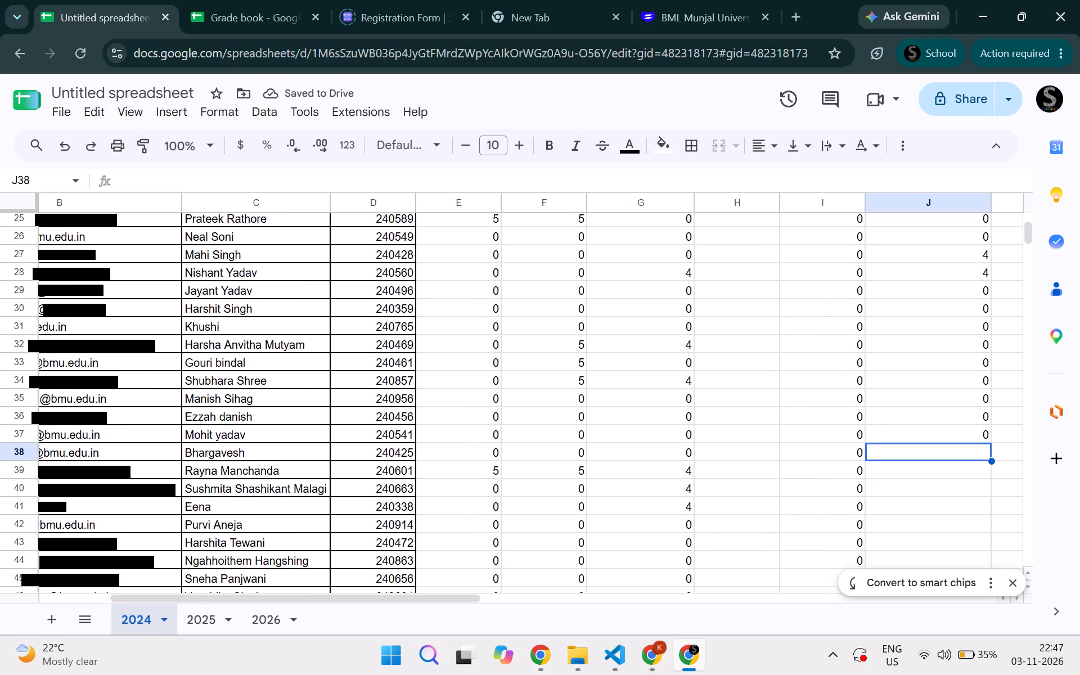
{"action": "scroll", "coordinate": [837, 454], "scroll_direction": "down", "scroll_amount": 1}
{"action": "key", "text": "0"}
{"action": "key", "text": "Down"}
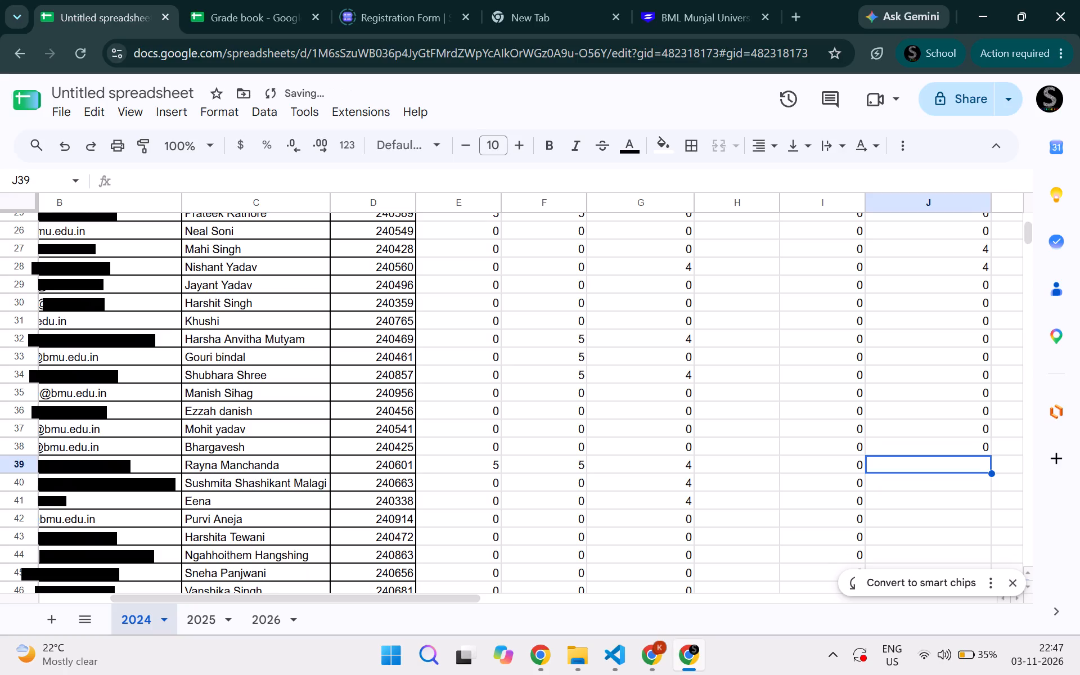
{"action": "key", "text": "Up"}
{"action": "key", "text": "4"}
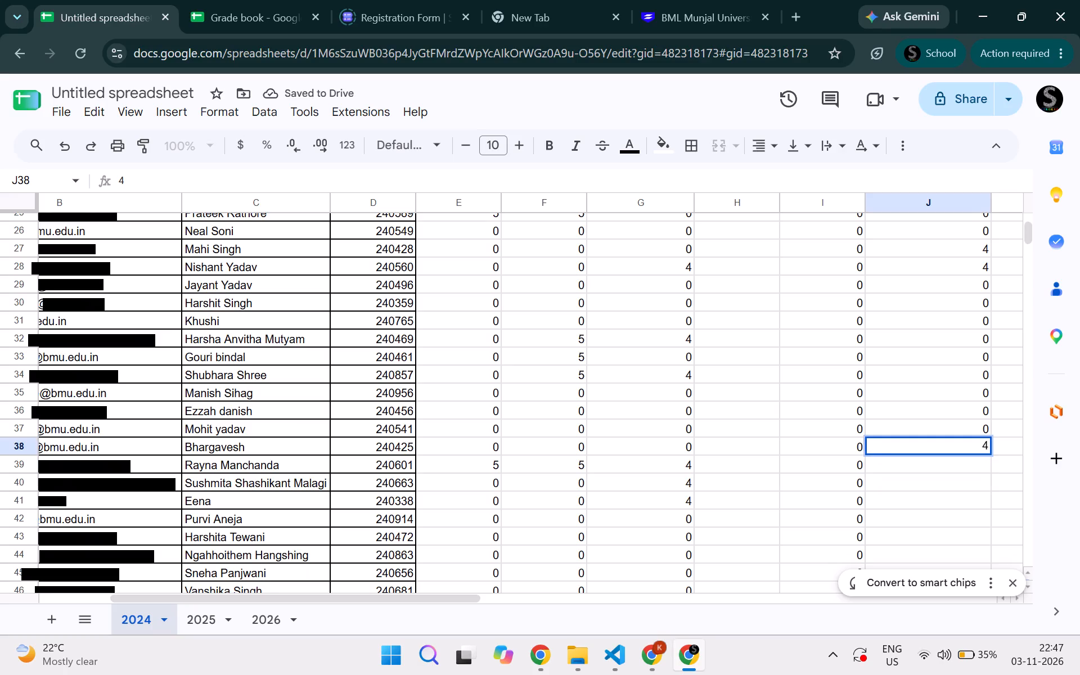
{"action": "key", "text": "Down"}
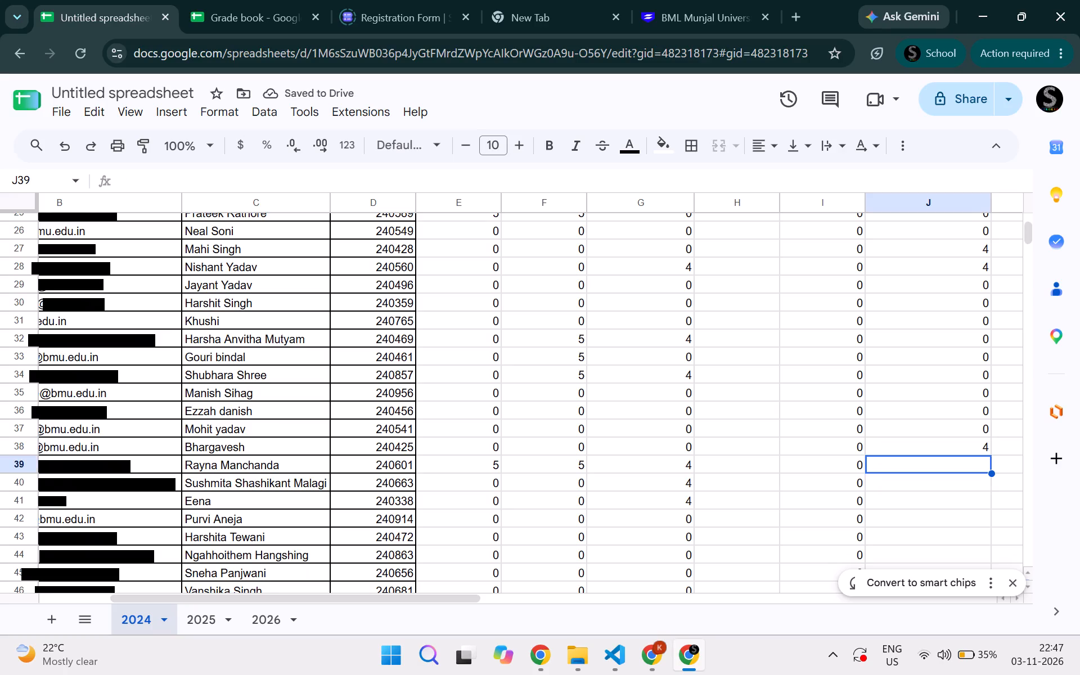
{"action": "key", "text": "0"}
{"action": "key", "text": "Down"}
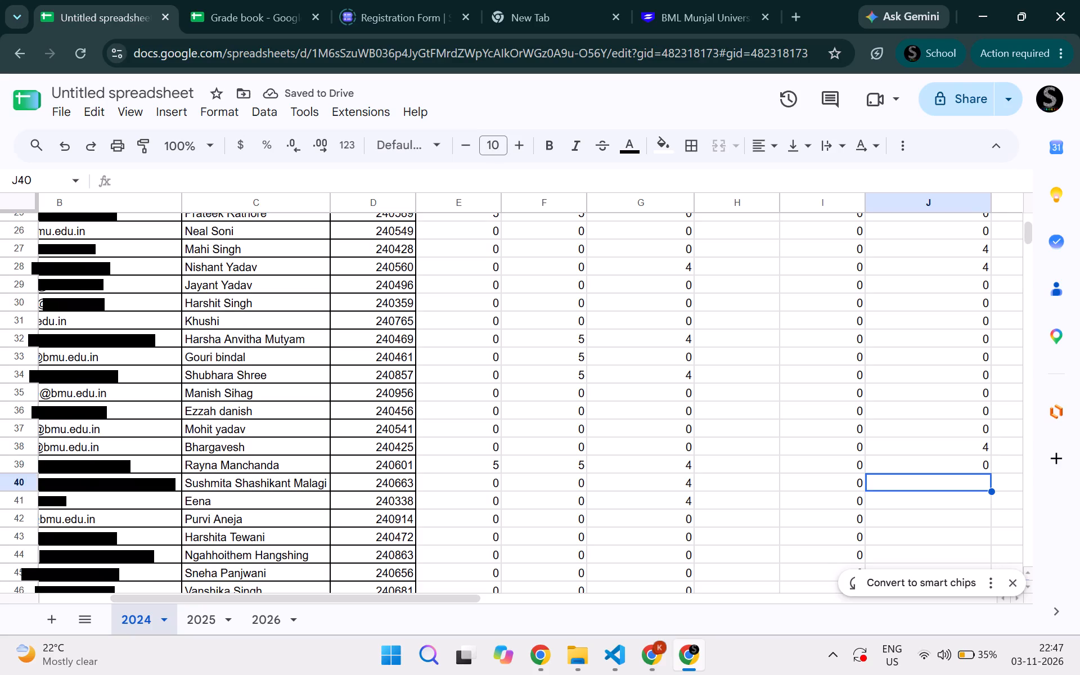
{"action": "key", "text": "4"}
{"action": "key", "text": "Down"}
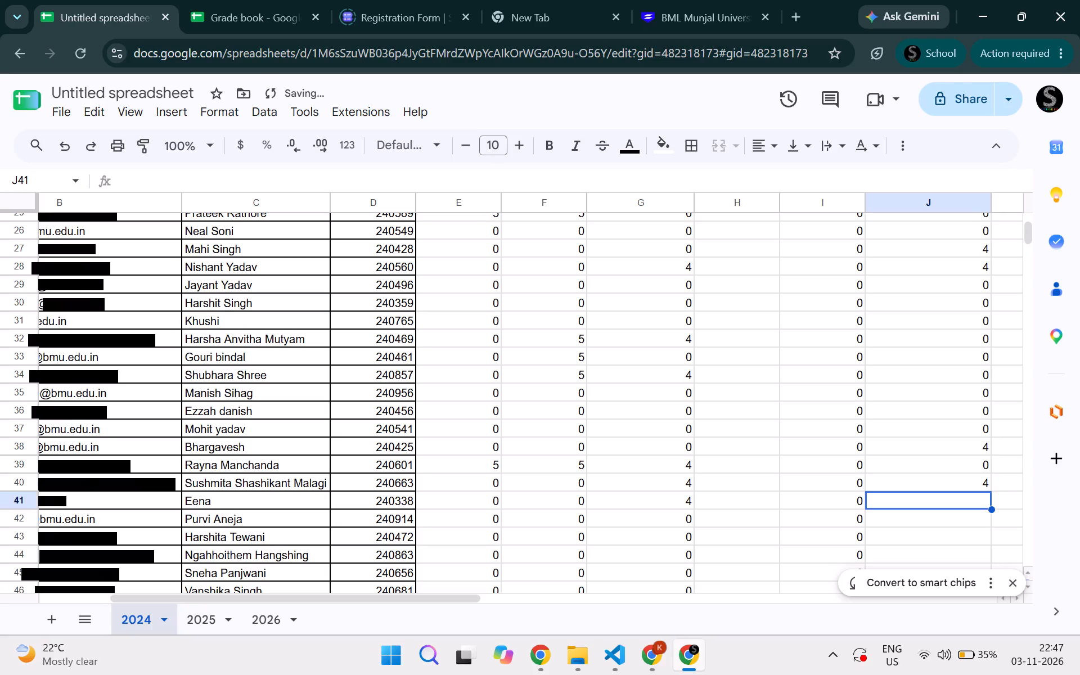
Change the Pinterest vs Reality score in cell J40 to 0.
{"action": "key", "text": "Up"}
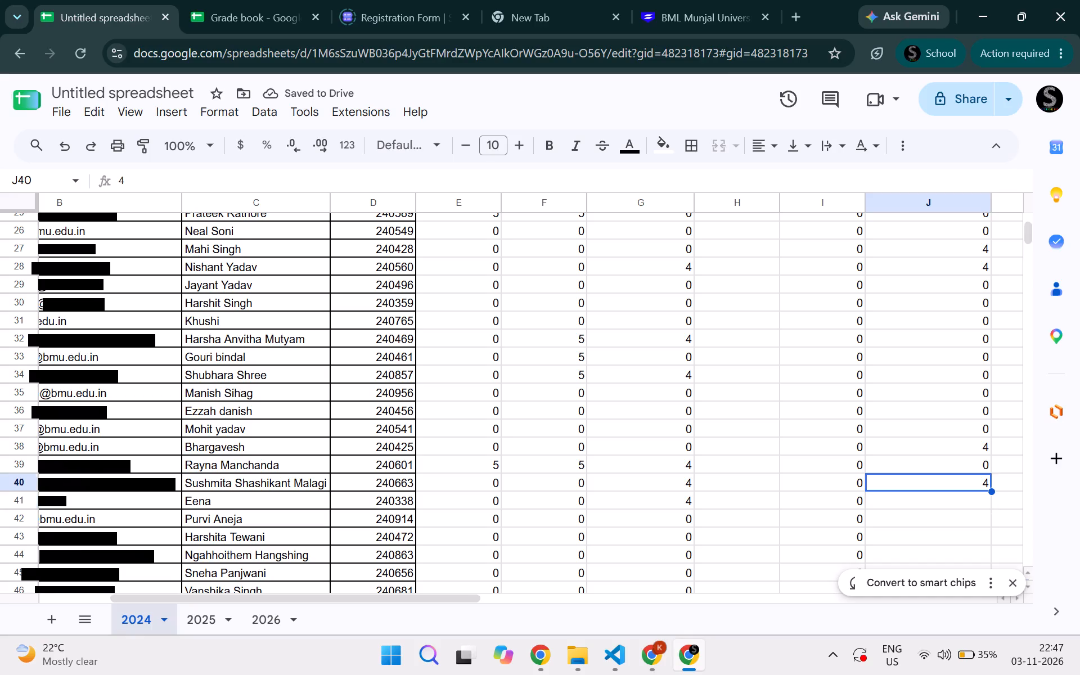
{"action": "key", "text": "0"}
{"action": "key", "text": "Down"}
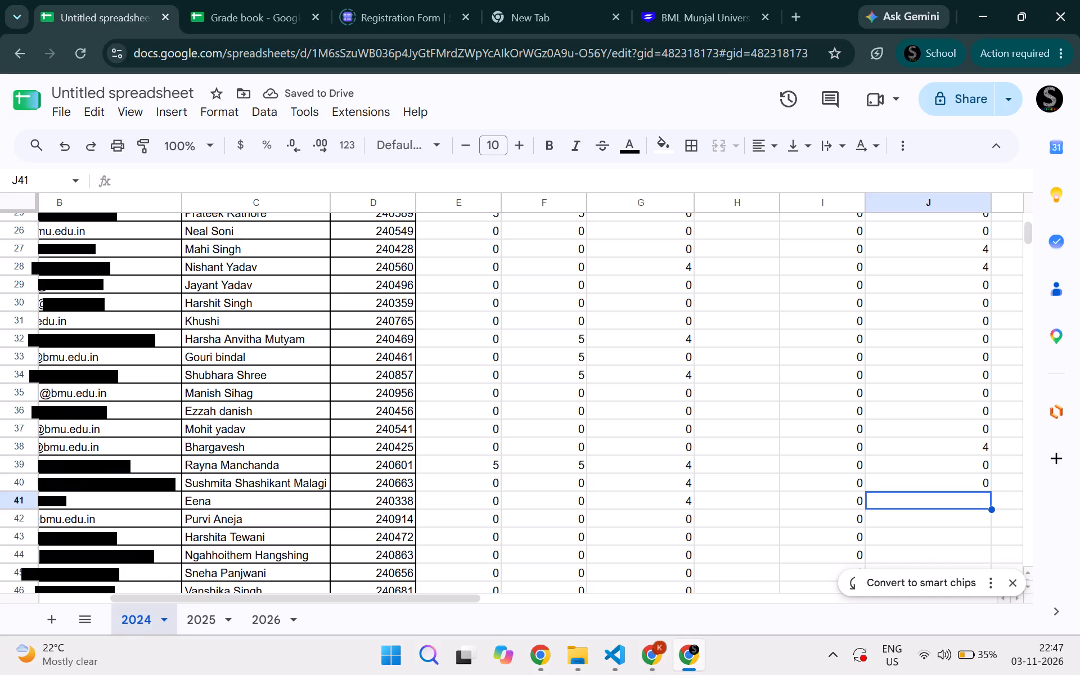
Enter a Pinterest vs Reality score of 0 in each of cells J41 to J43.
{"action": "left_click", "coordinate": [837, 454]}
{"action": "key", "text": "Down"}
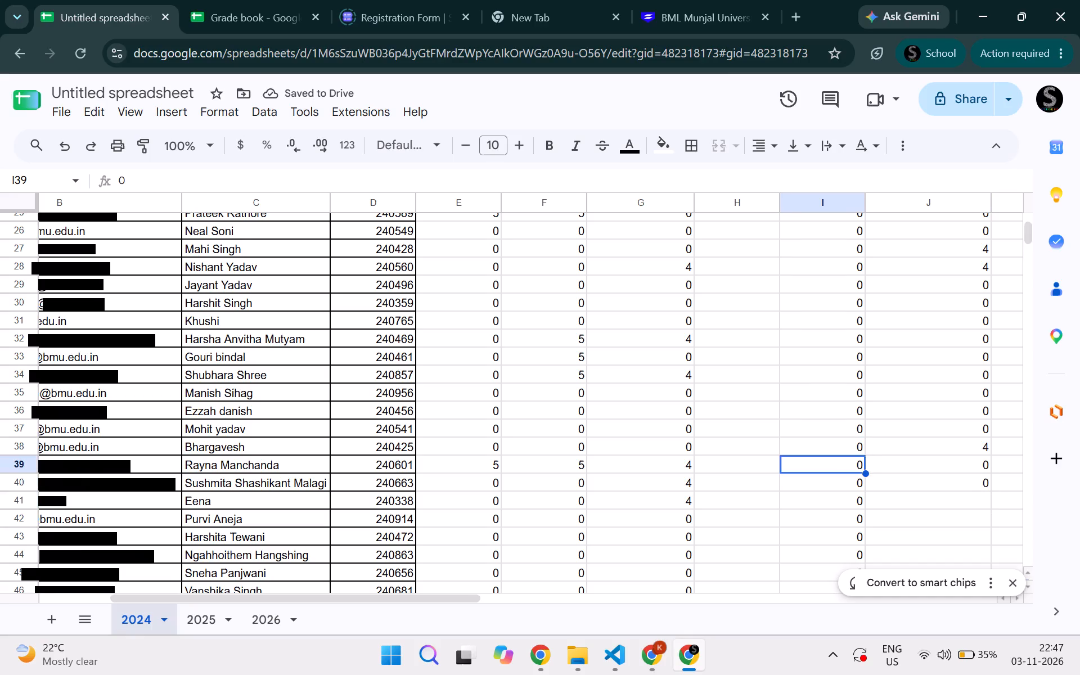
{"action": "key", "text": "Down"}
{"action": "key", "text": "Down"}
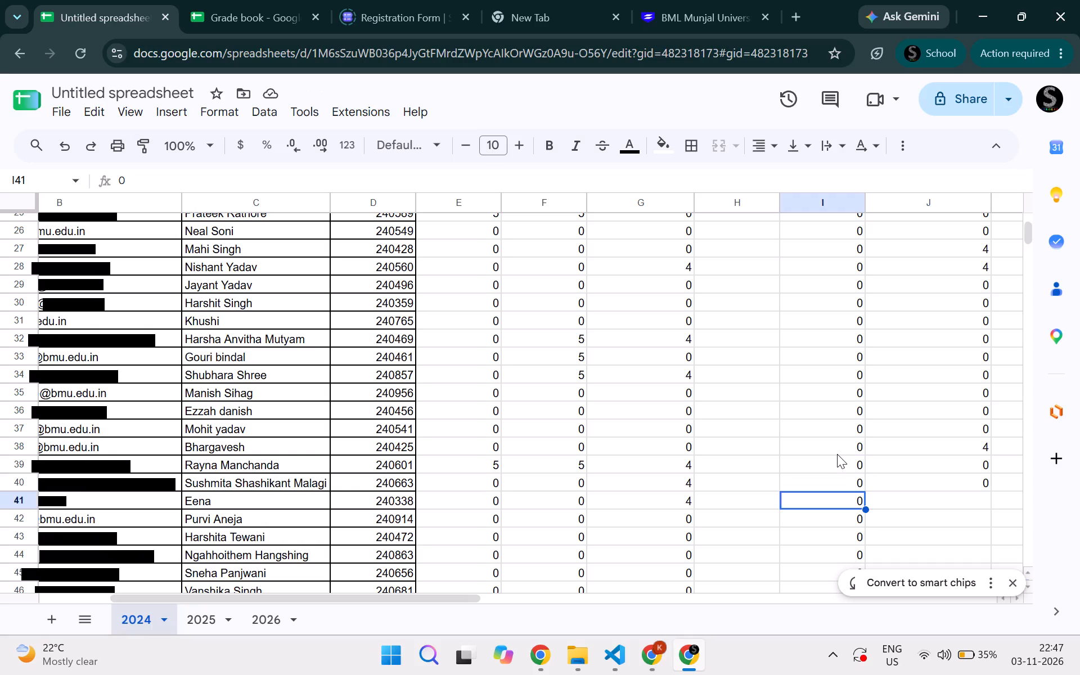
{"action": "key", "text": "Right"}
{"action": "key", "text": "0"}
{"action": "key", "text": "Down"}
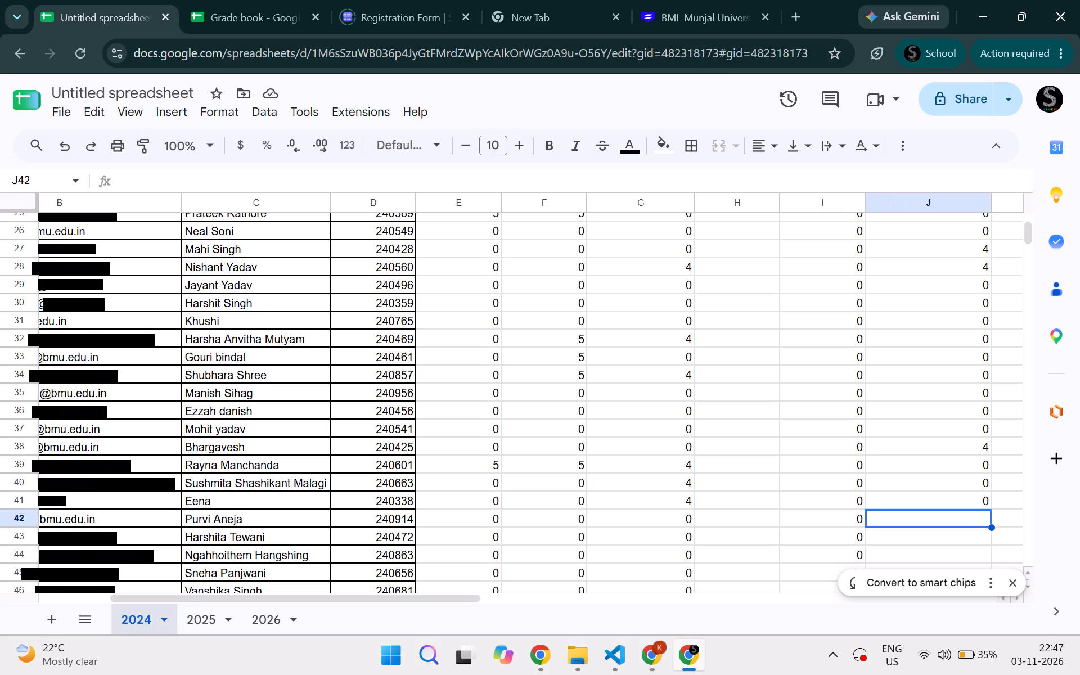
{"action": "key", "text": "0"}
{"action": "key", "text": "Down"}
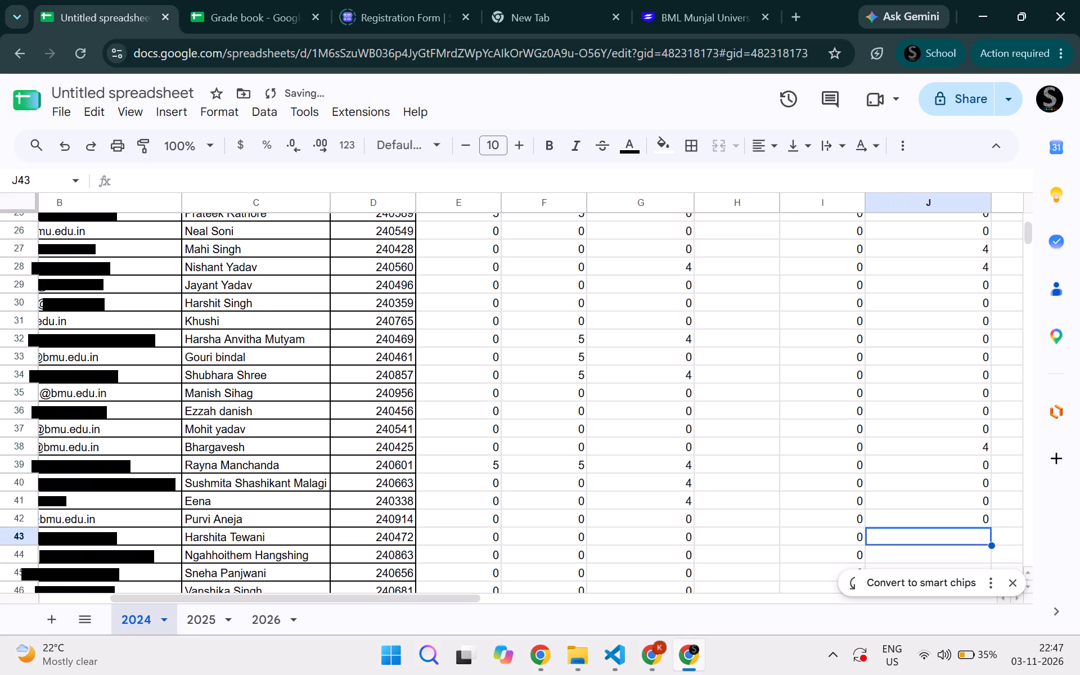
{"action": "key", "text": "0"}
{"action": "key", "text": "Down"}
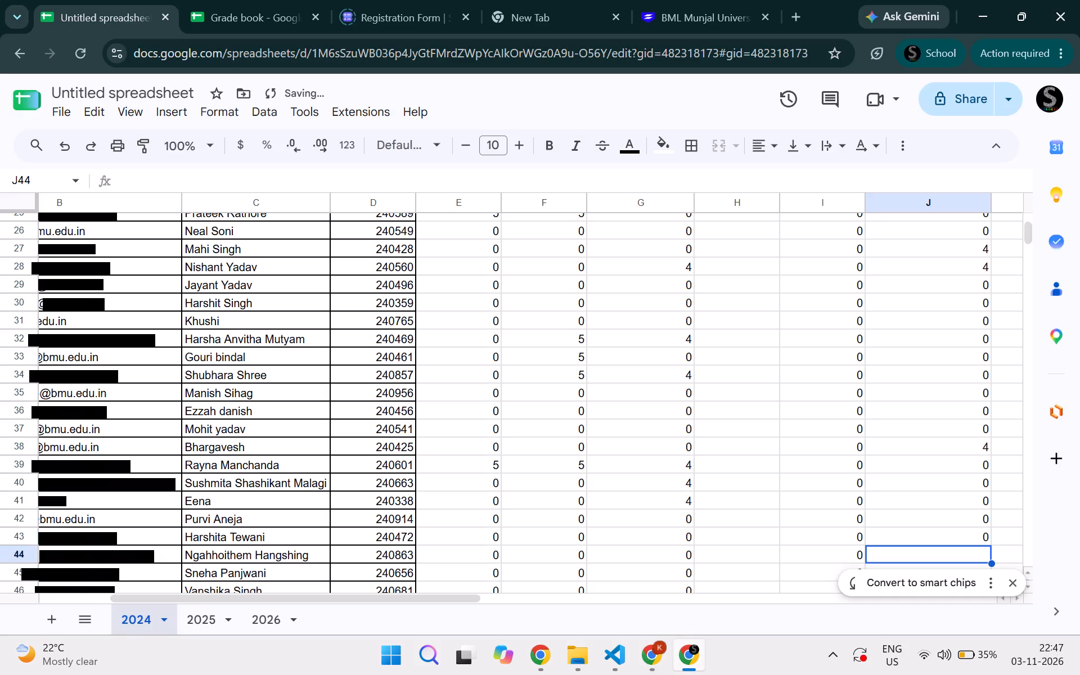
Change the Pinterest vs Reality score in cell J43 to 4.
{"action": "key", "text": "Up"}
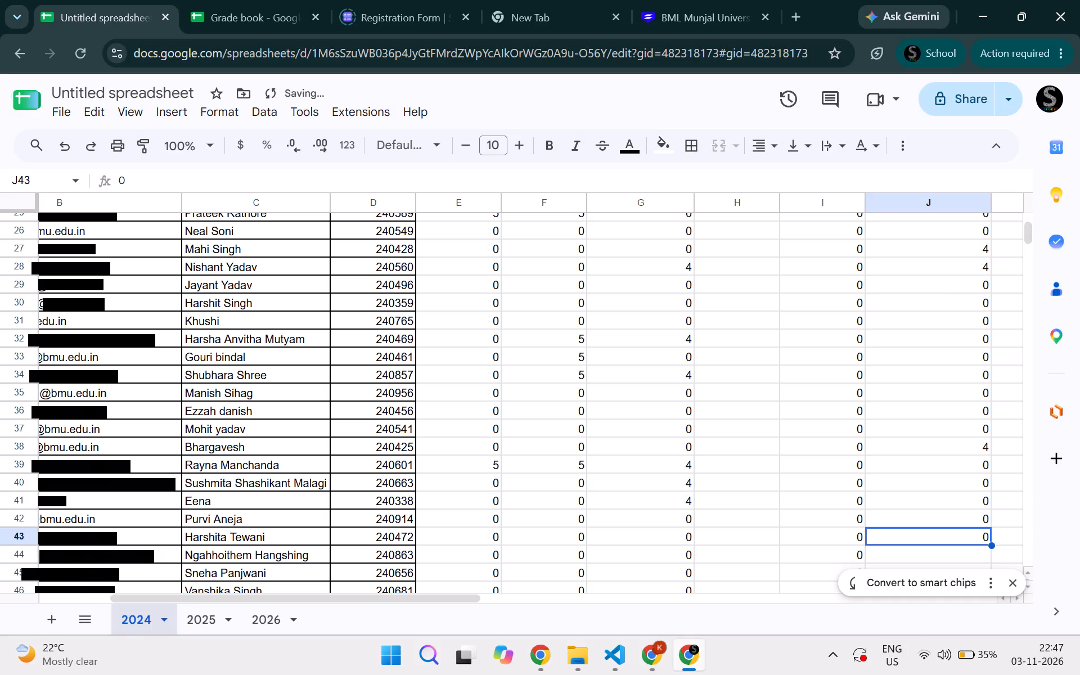
{"action": "key", "text": "4"}
{"action": "key", "text": "Down"}
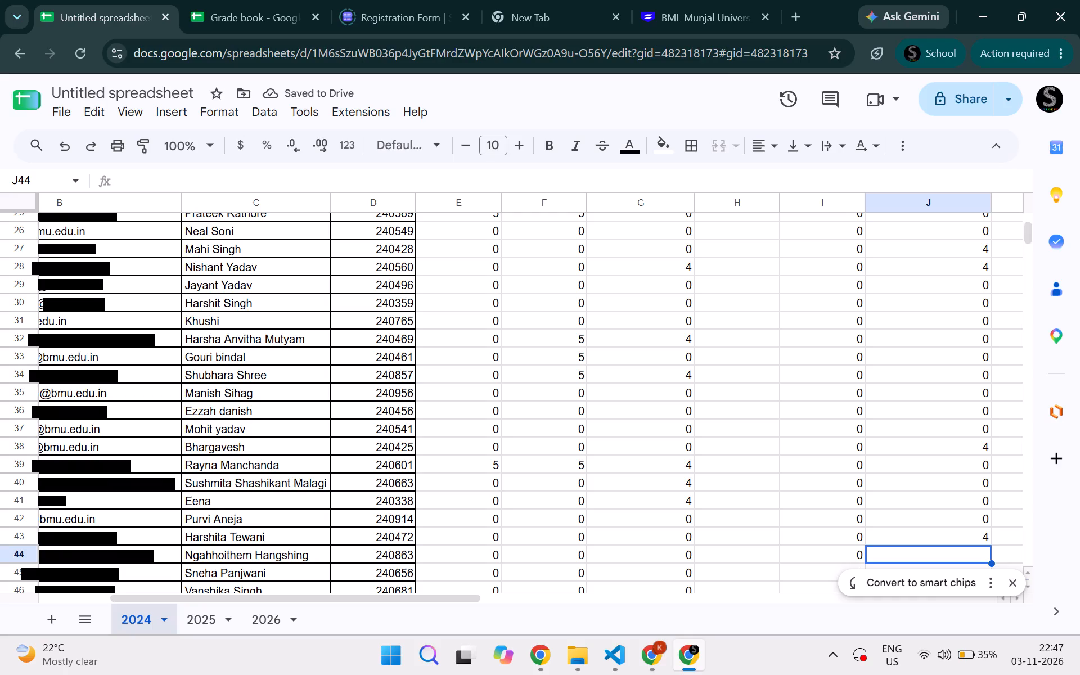
Enter a Pinterest vs Reality score of 0 in each of cells J44 to J46.
{"action": "left_click", "coordinate": [837, 454]}
{"action": "left_click", "coordinate": [960, 550]}
{"action": "scroll", "coordinate": [960, 550], "scroll_direction": "down", "scroll_amount": 2}
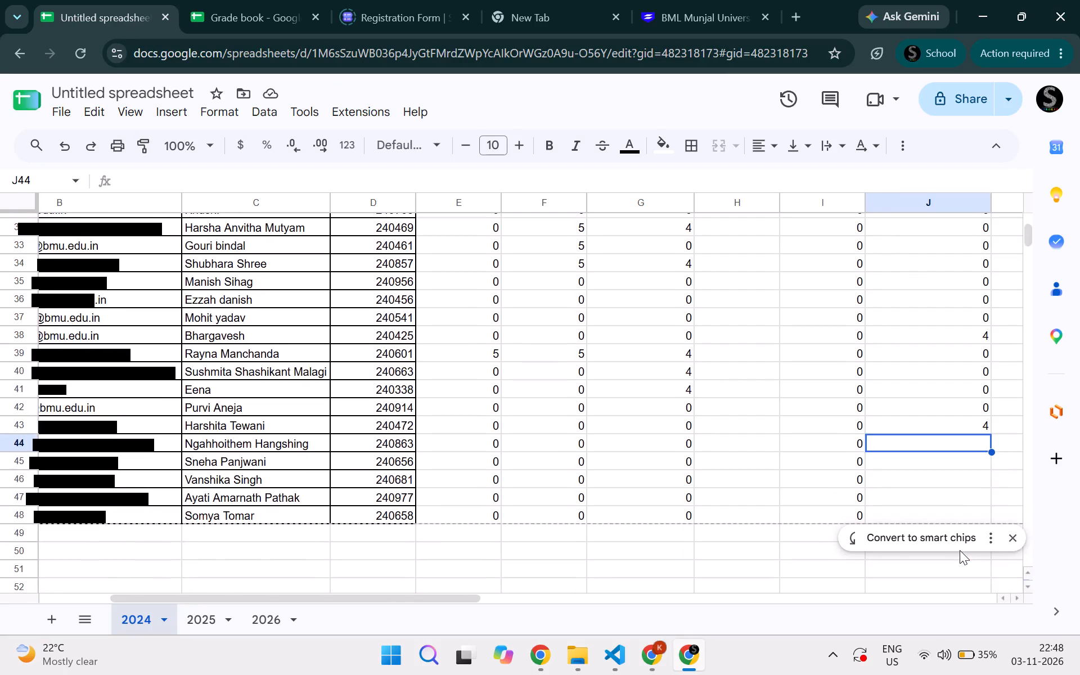
{"action": "key", "text": "0"}
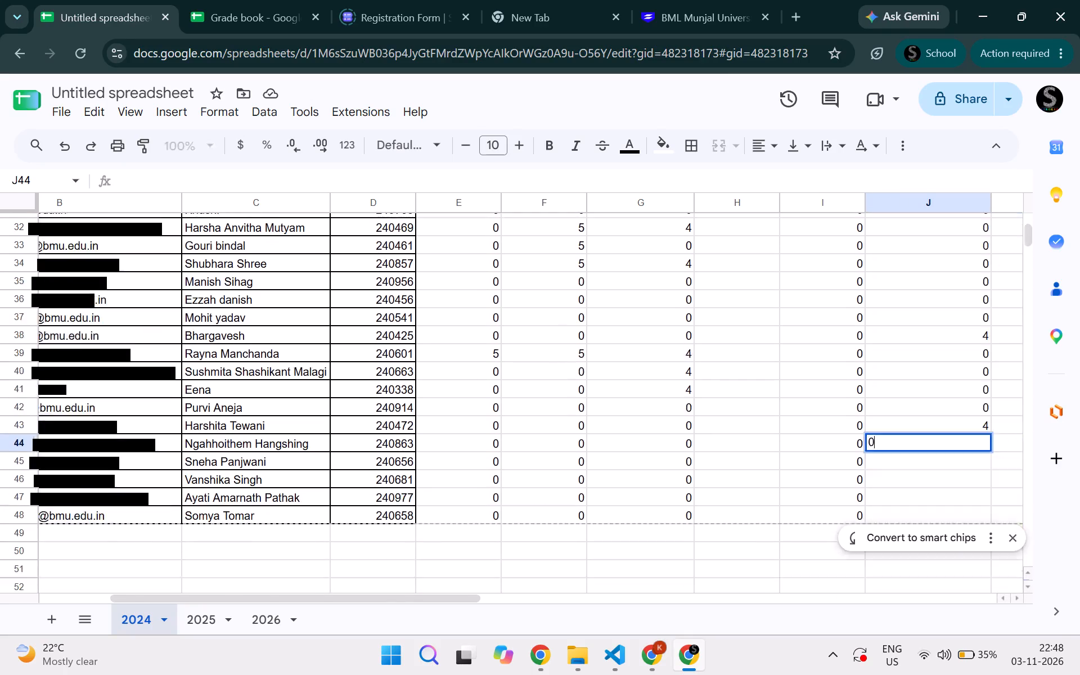
{"action": "key", "text": "Down"}
{"action": "key", "text": "0"}
{"action": "key", "text": "Down"}
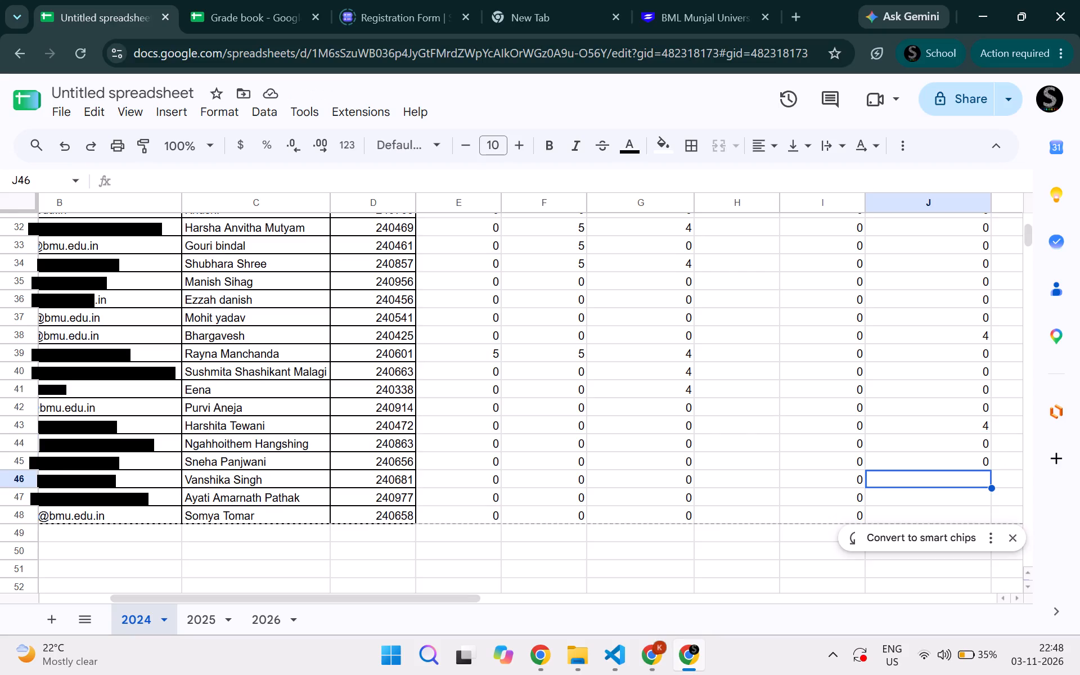
{"action": "key", "text": "0"}
{"action": "key", "text": "Down"}
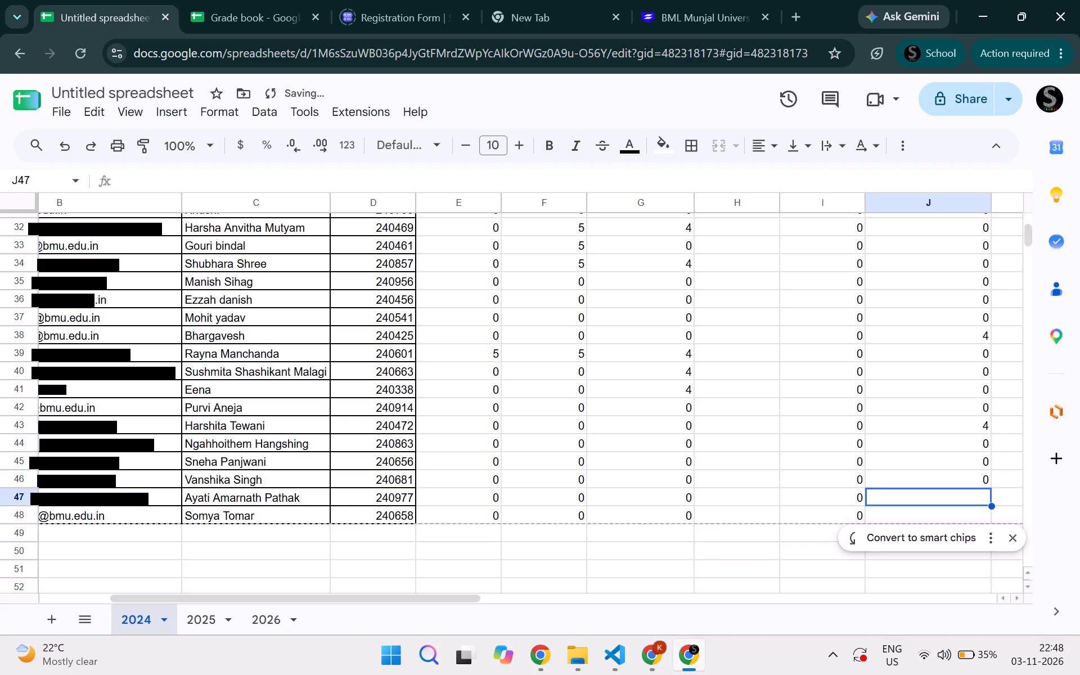
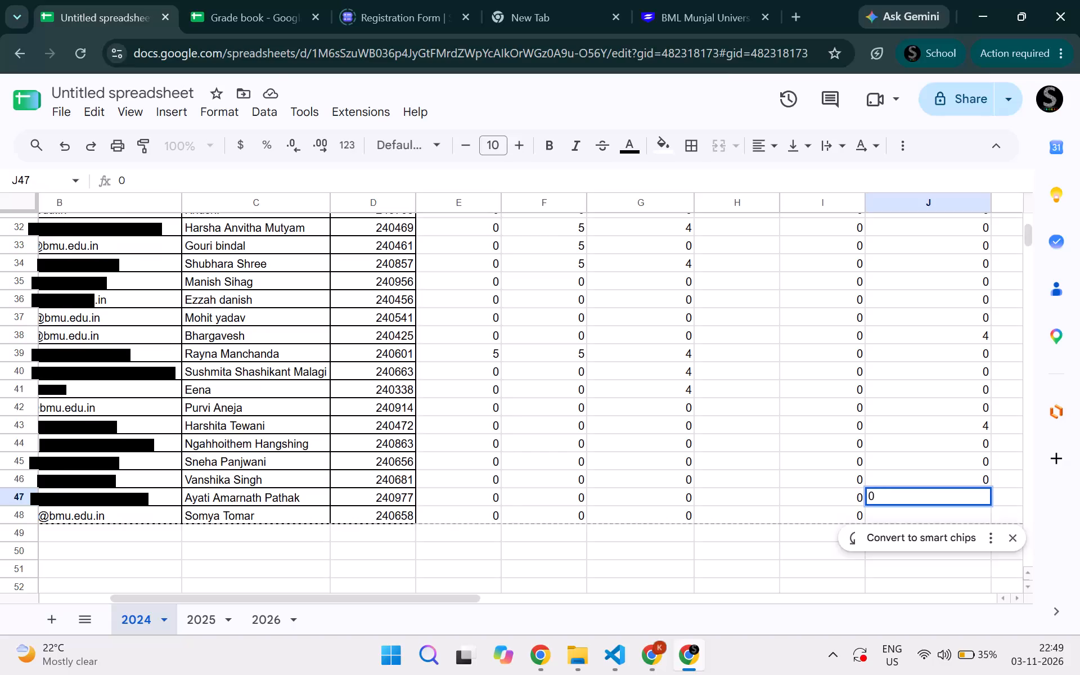
Complete the second member table by entering a Pinterest vs Reality score of 0 in cell J48.
{"action": "key", "text": "Down"}
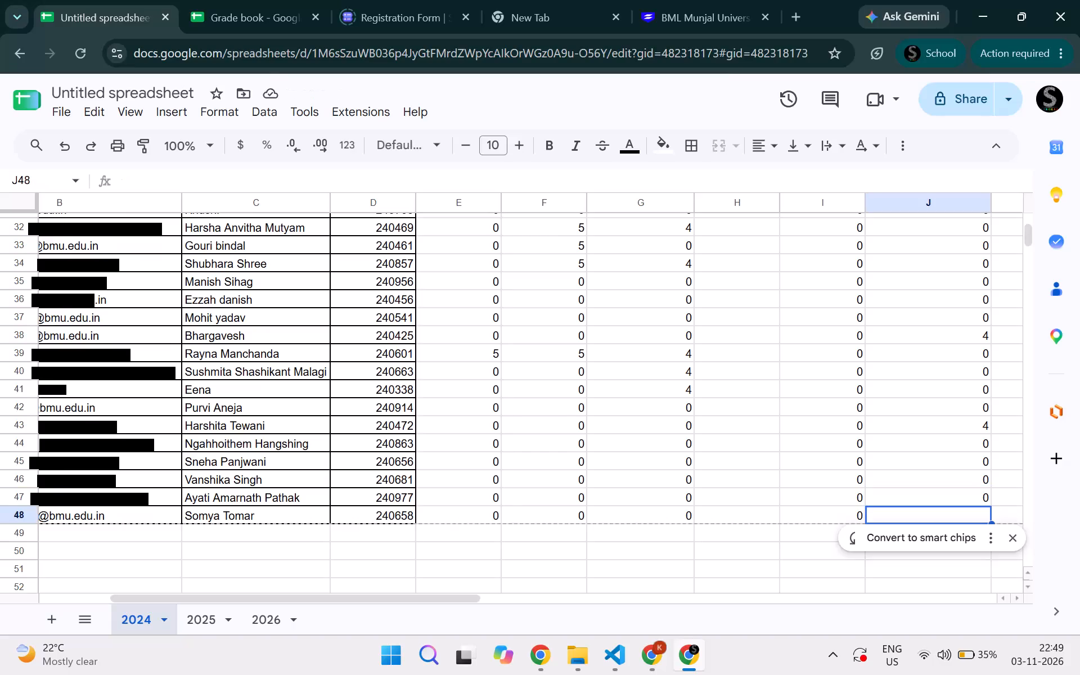
{"action": "key", "text": "0"}
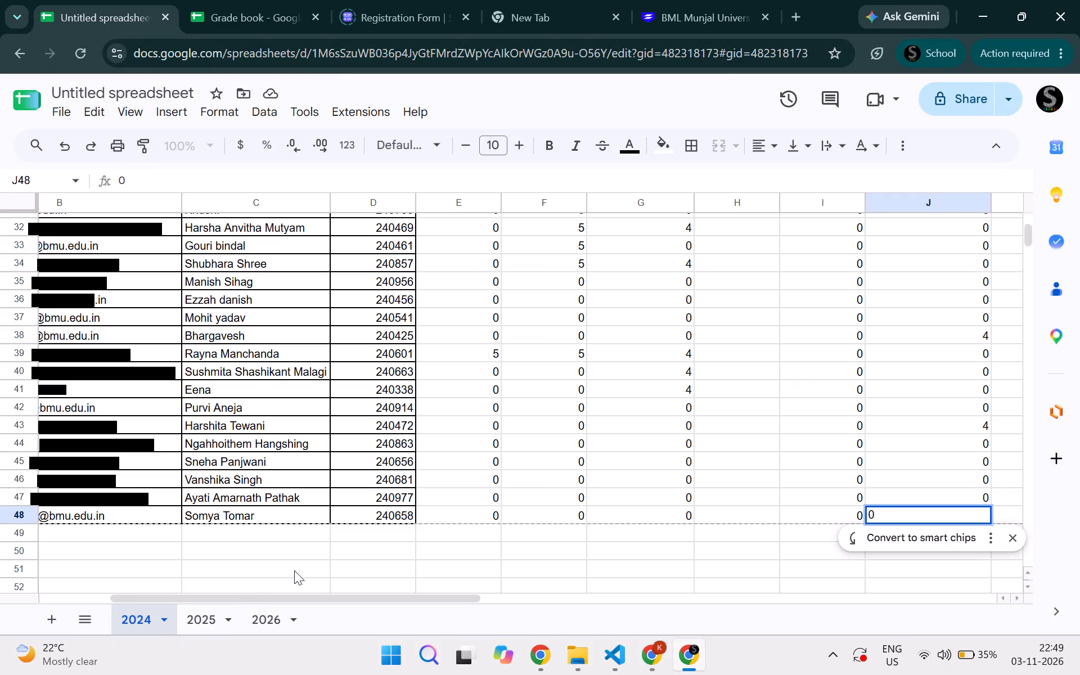
On the 2025 sheet, enter a Pinterest vs Reality score of 20 in each of cells J2 to J4.
{"action": "left_click", "coordinate": [221, 615]}
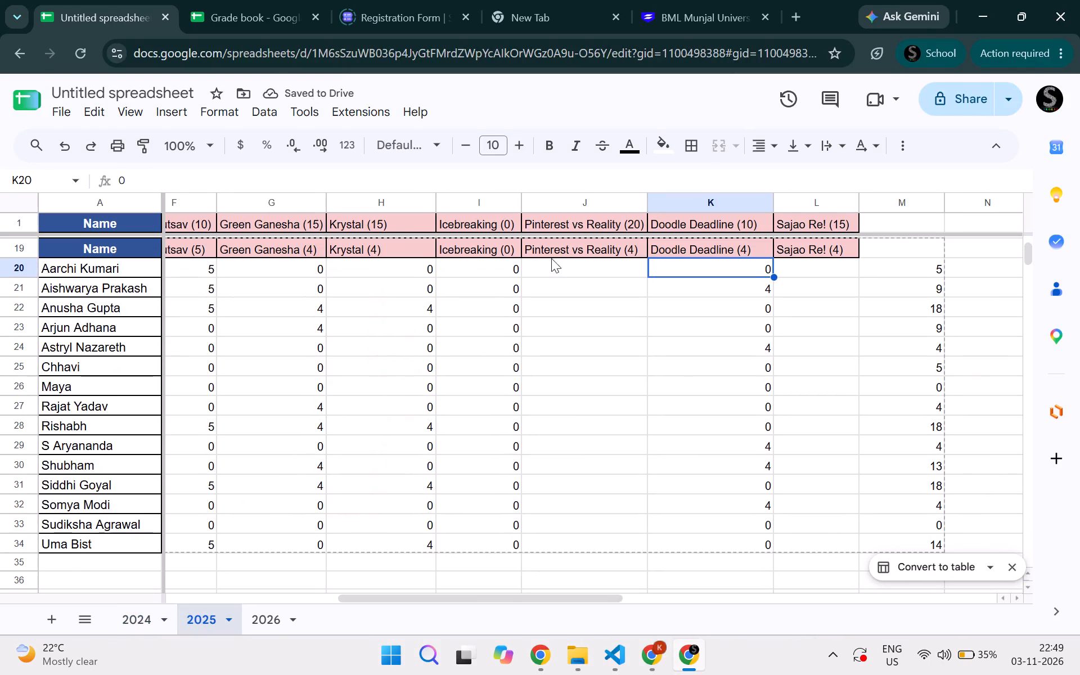
{"action": "left_click", "coordinate": [569, 264]}
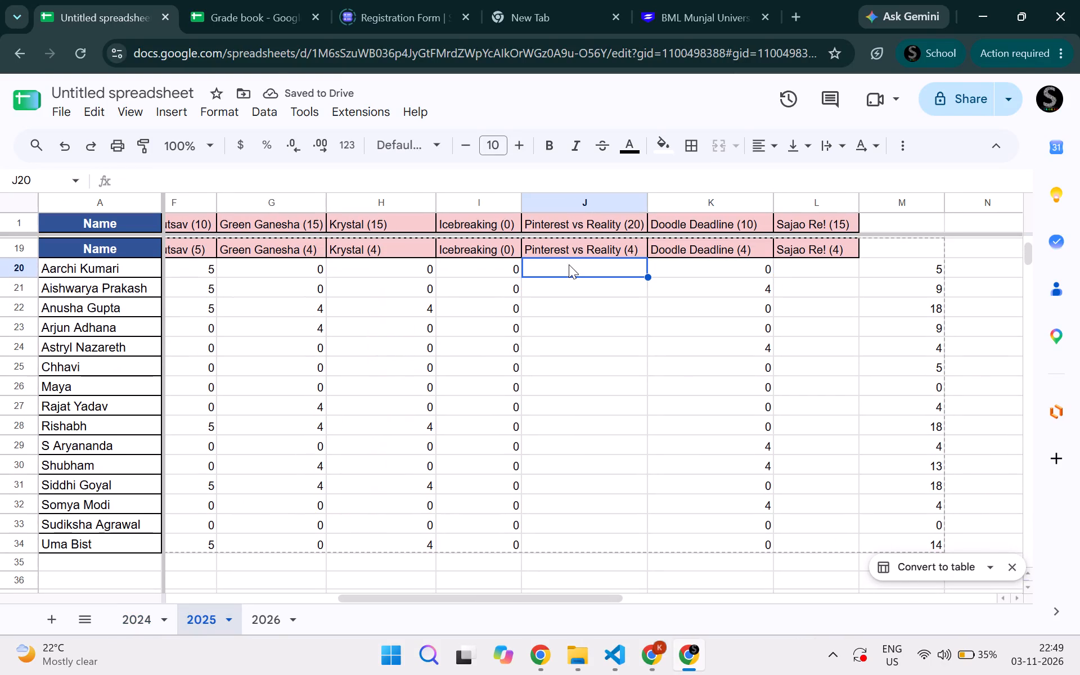
{"action": "scroll", "coordinate": [569, 264], "scroll_direction": "right", "scroll_amount": 2}
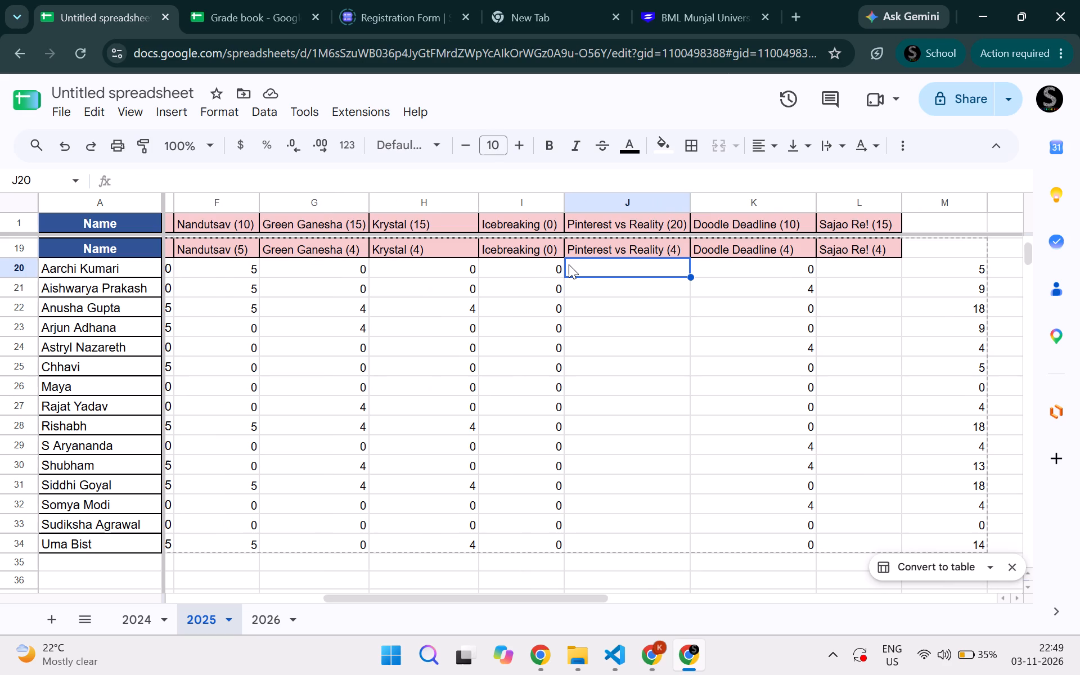
{"action": "scroll", "coordinate": [569, 264], "scroll_direction": "up", "scroll_amount": 6}
{"action": "left_click", "coordinate": [602, 244]}
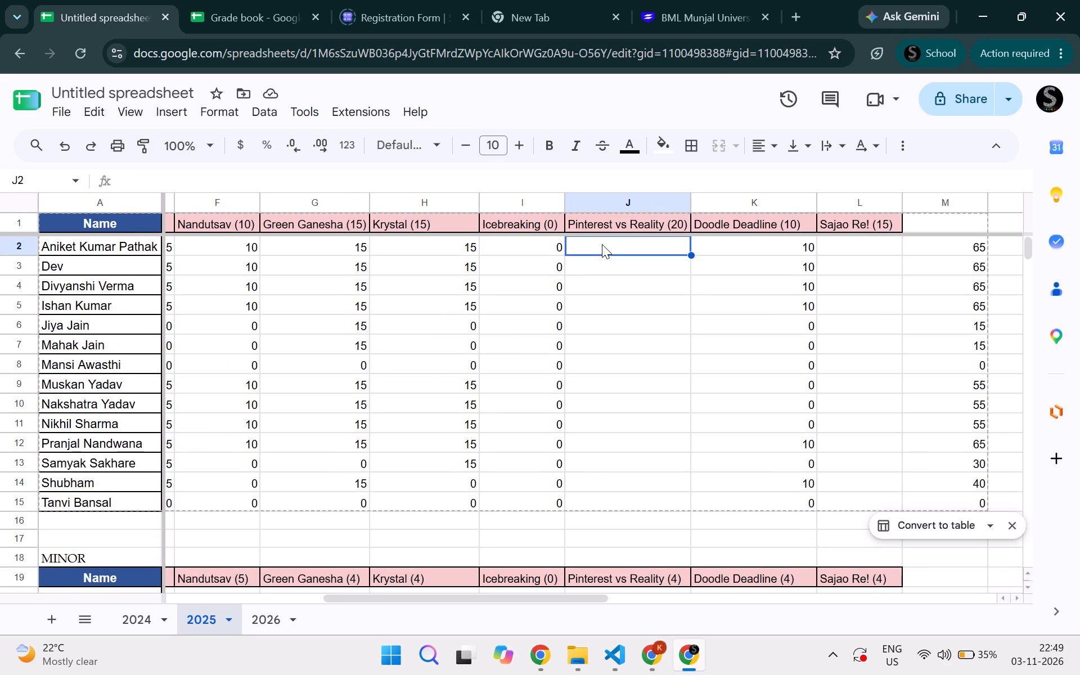
{"action": "key", "text": "2"}
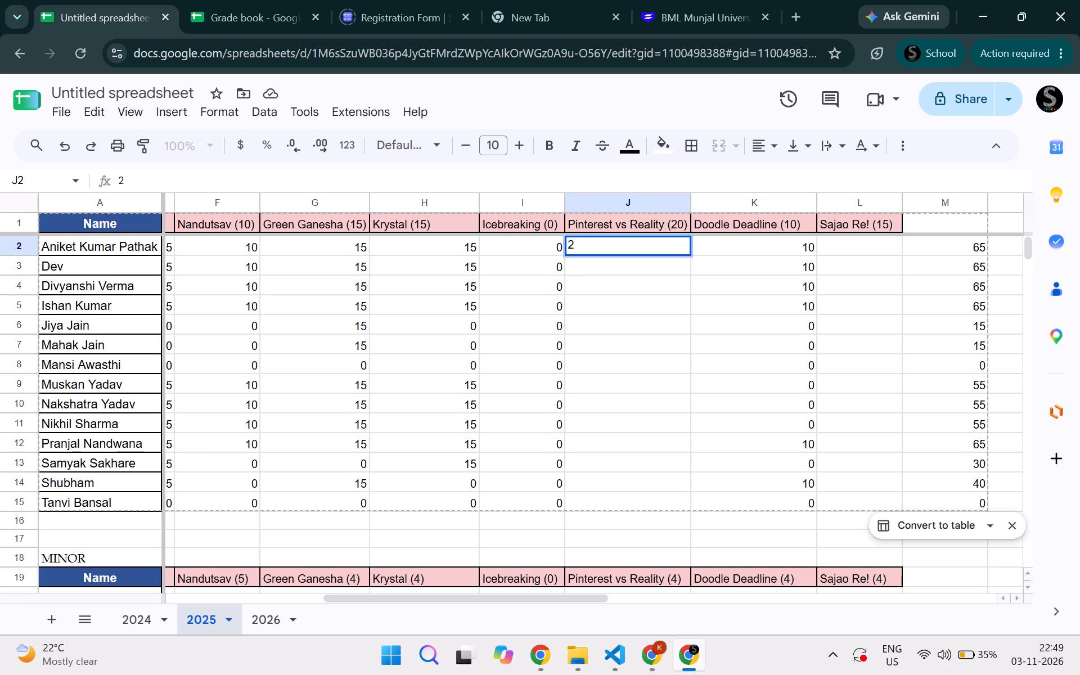
{"action": "key", "text": "0"}
{"action": "key", "text": "Down"}
{"action": "type", "text": "20"}
{"action": "key", "text": "Down"}
{"action": "type", "text": "20"}
{"action": "key", "text": "Down"}
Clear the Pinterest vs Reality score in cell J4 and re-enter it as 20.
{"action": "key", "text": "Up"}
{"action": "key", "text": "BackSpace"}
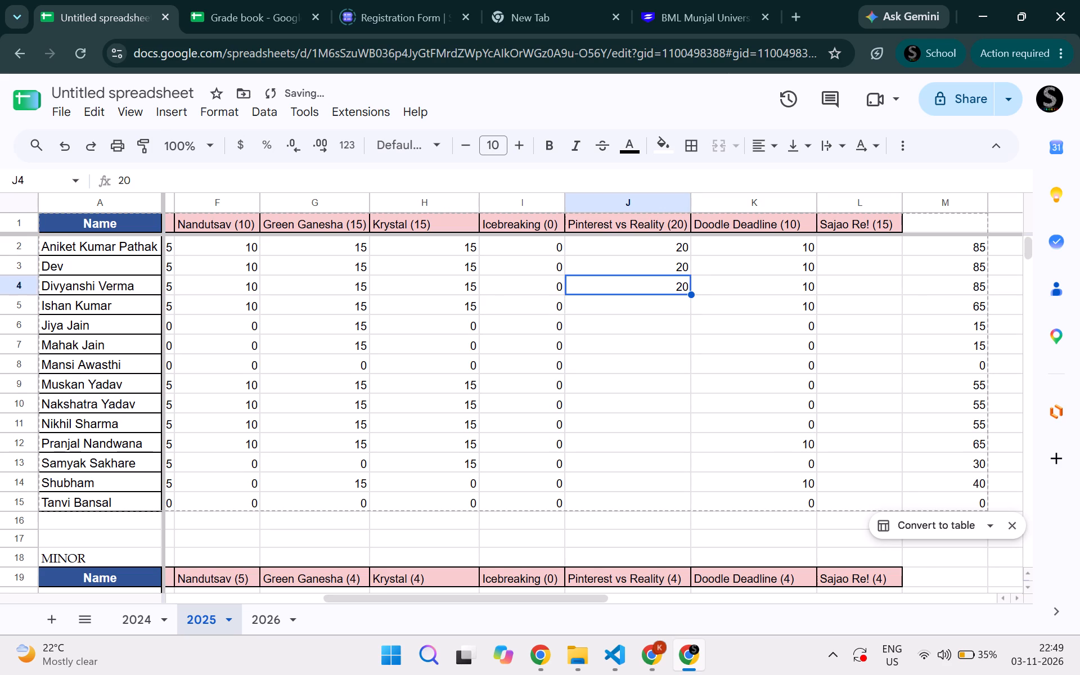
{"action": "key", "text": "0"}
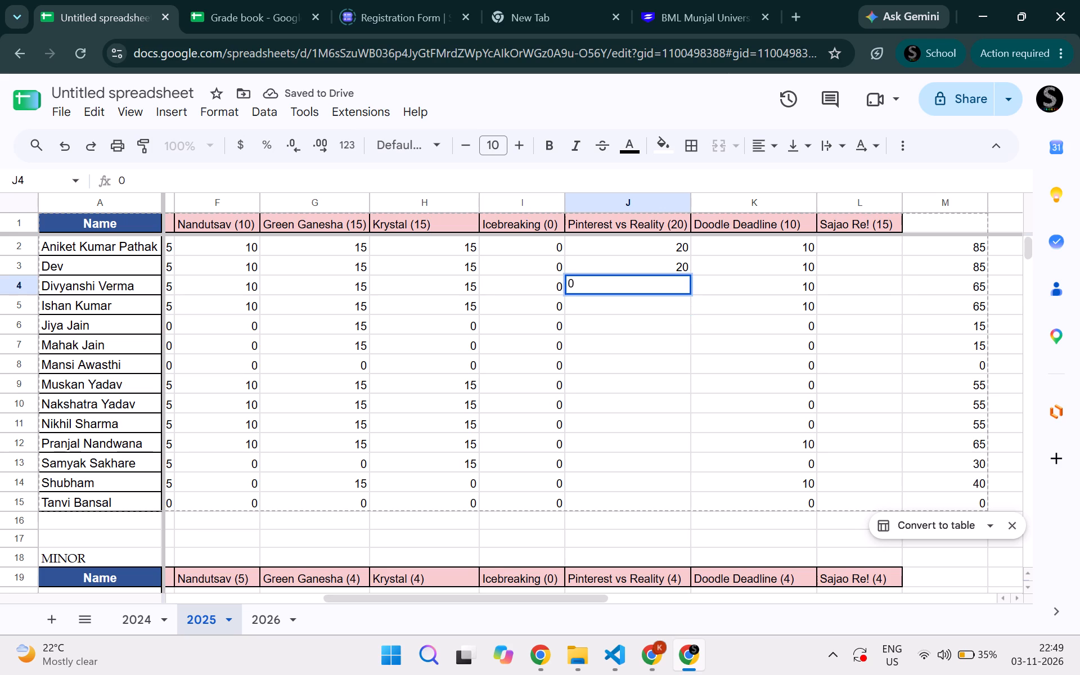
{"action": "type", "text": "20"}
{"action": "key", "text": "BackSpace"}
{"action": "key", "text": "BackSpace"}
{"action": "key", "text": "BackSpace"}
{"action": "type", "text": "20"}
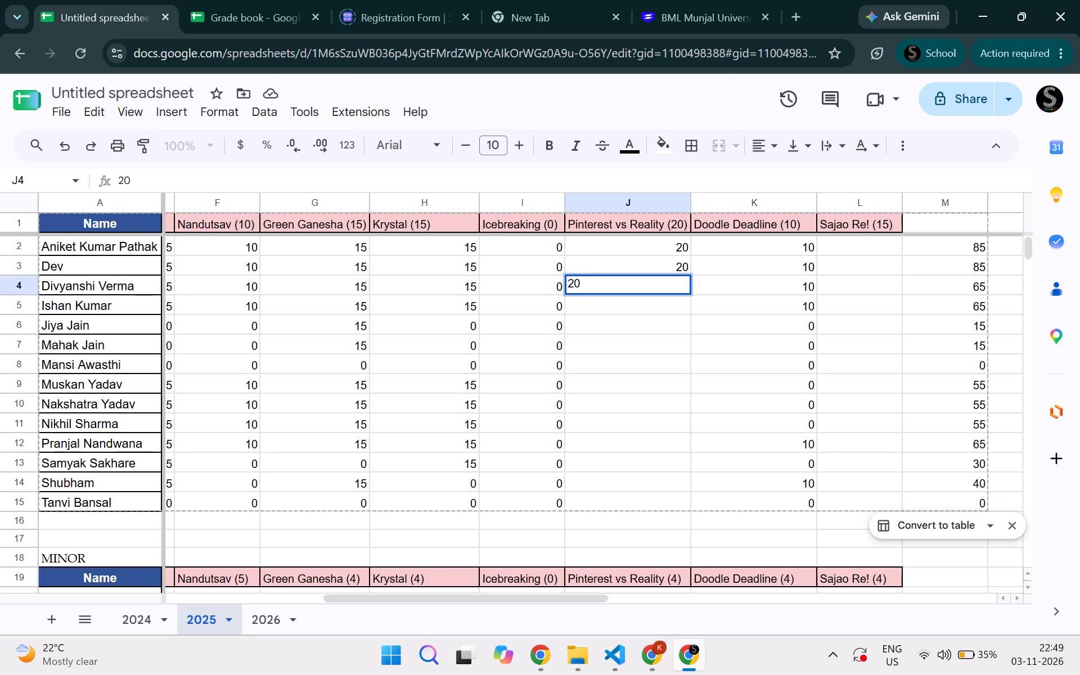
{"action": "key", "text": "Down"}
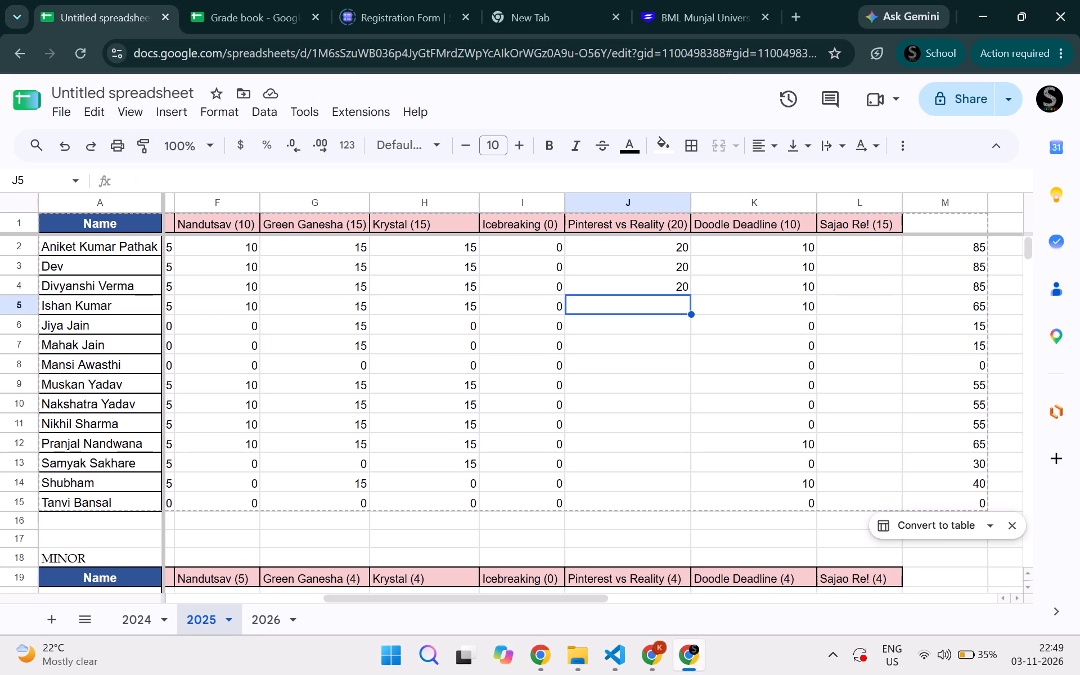
Enter a Pinterest vs Reality score of 20 in each of cells J5 to J7.
{"action": "type", "text": "20"}
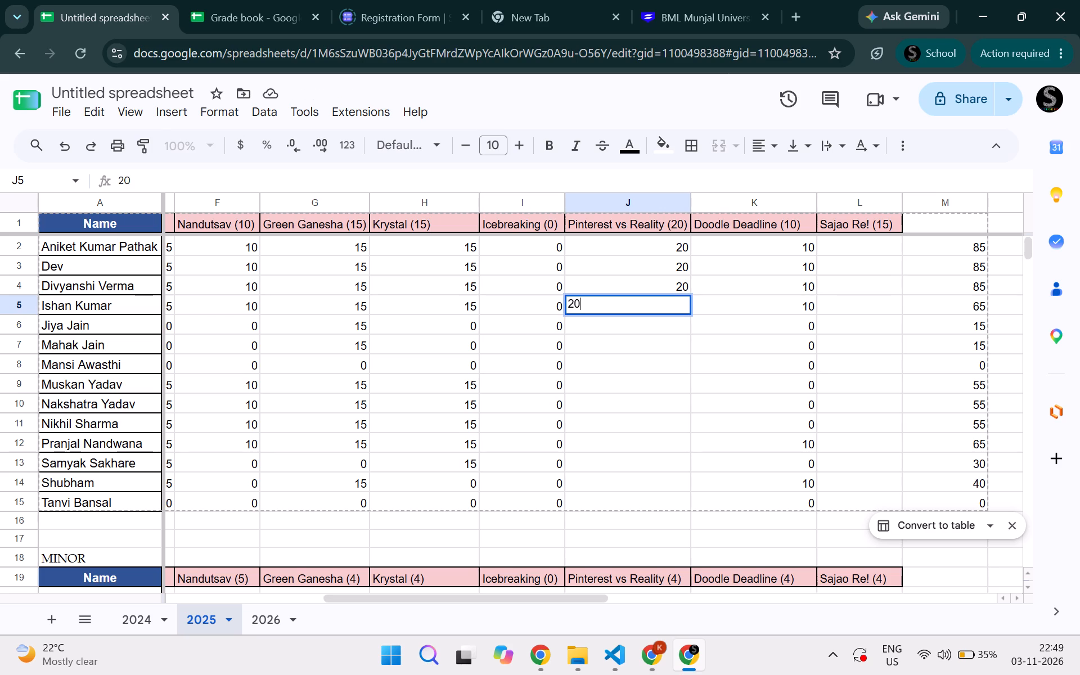
{"action": "key", "text": "Down"}
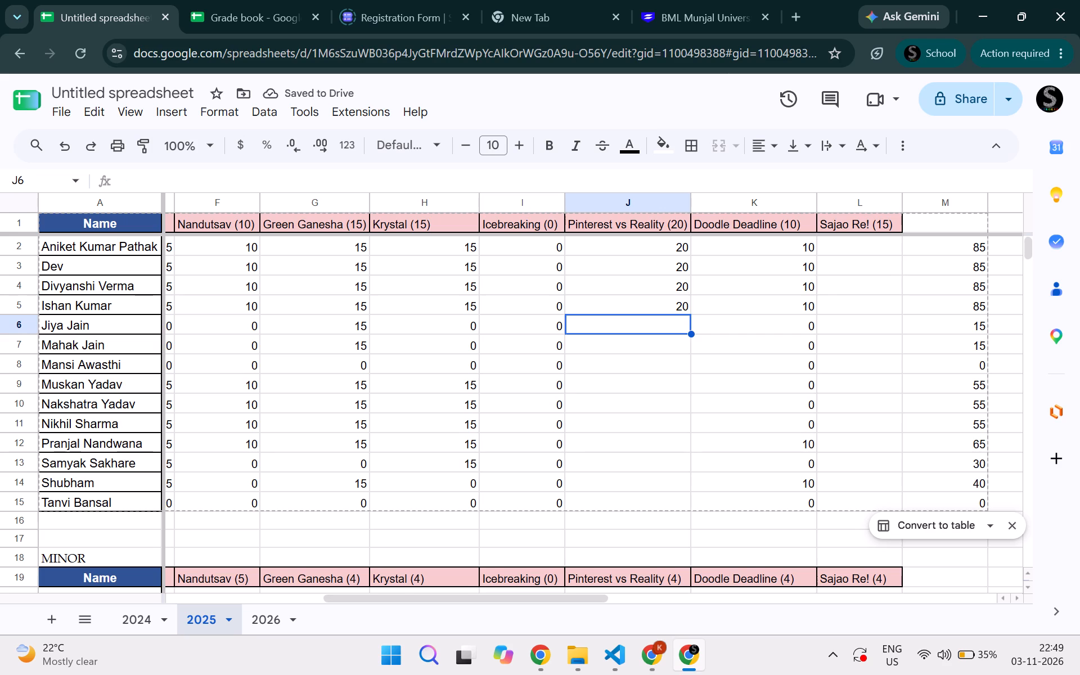
{"action": "type", "text": "20"}
{"action": "key", "text": "Down"}
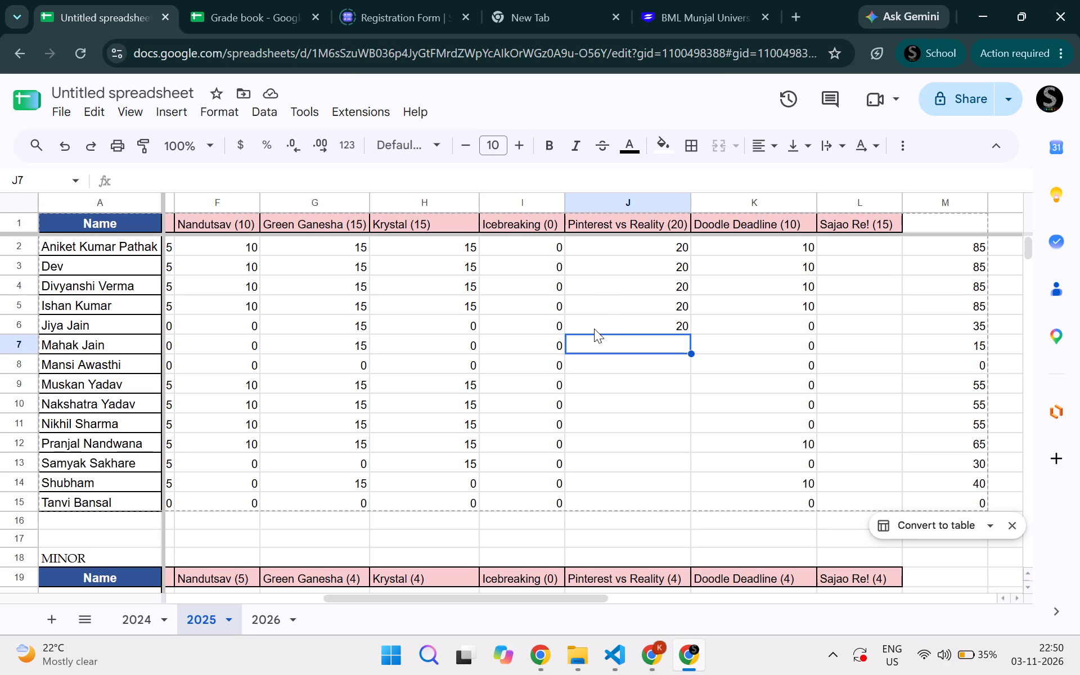
{"action": "type", "text": "20"}
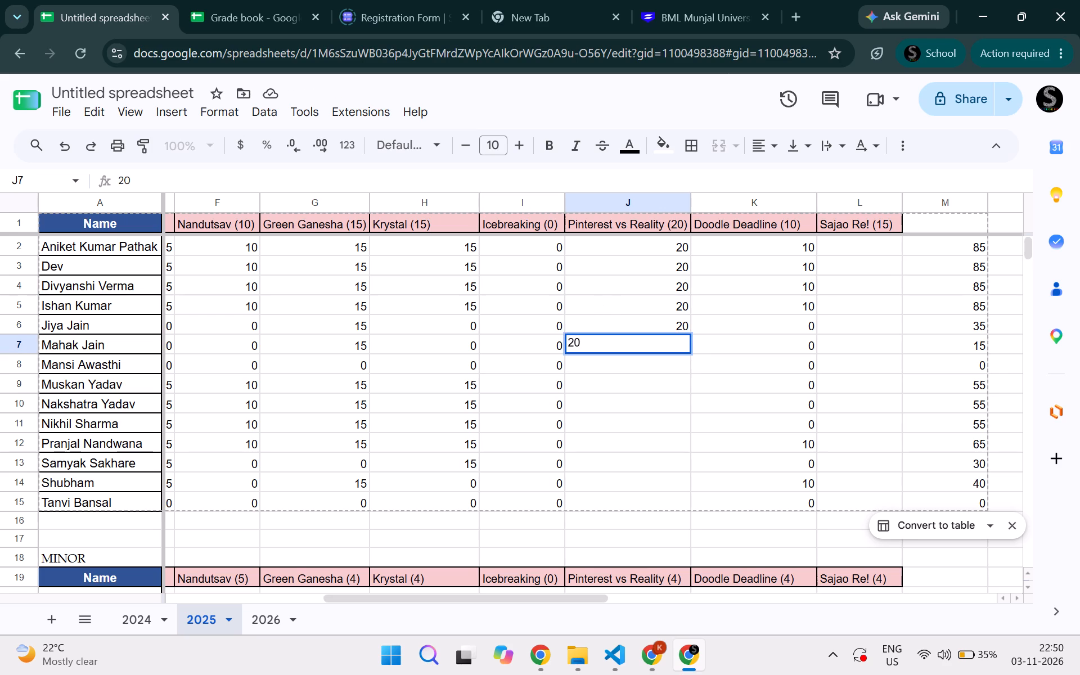
{"action": "key", "text": "Down"}
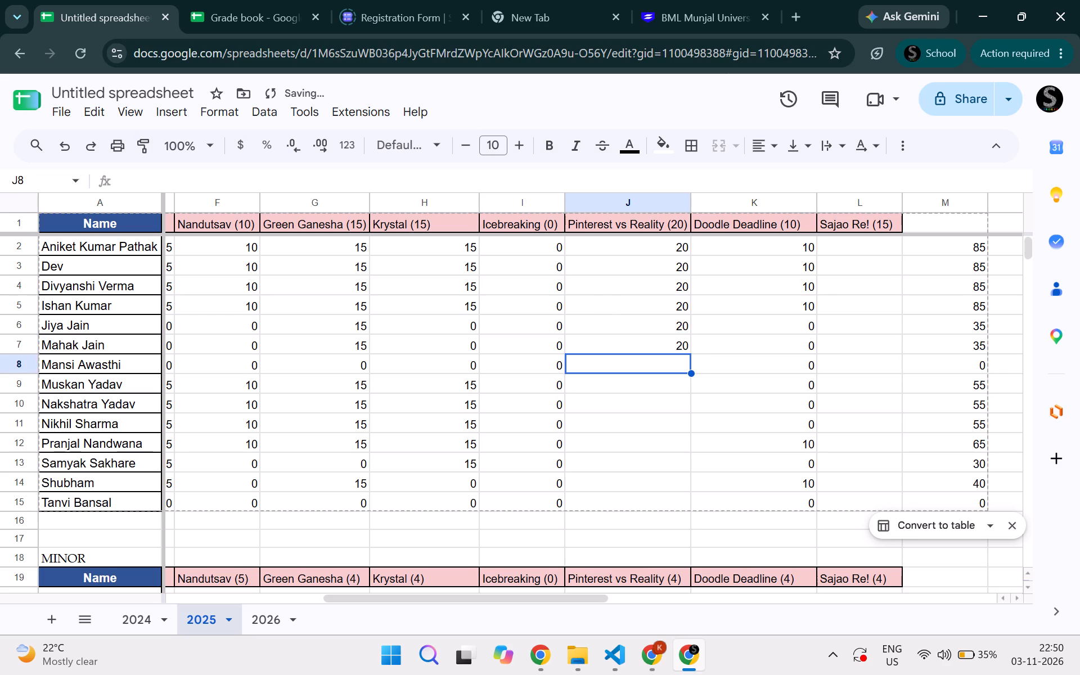
Enter a Pinterest vs Reality score of 0 in each of cells J8 to J10.
{"action": "key", "text": "0"}
{"action": "key", "text": "Down"}
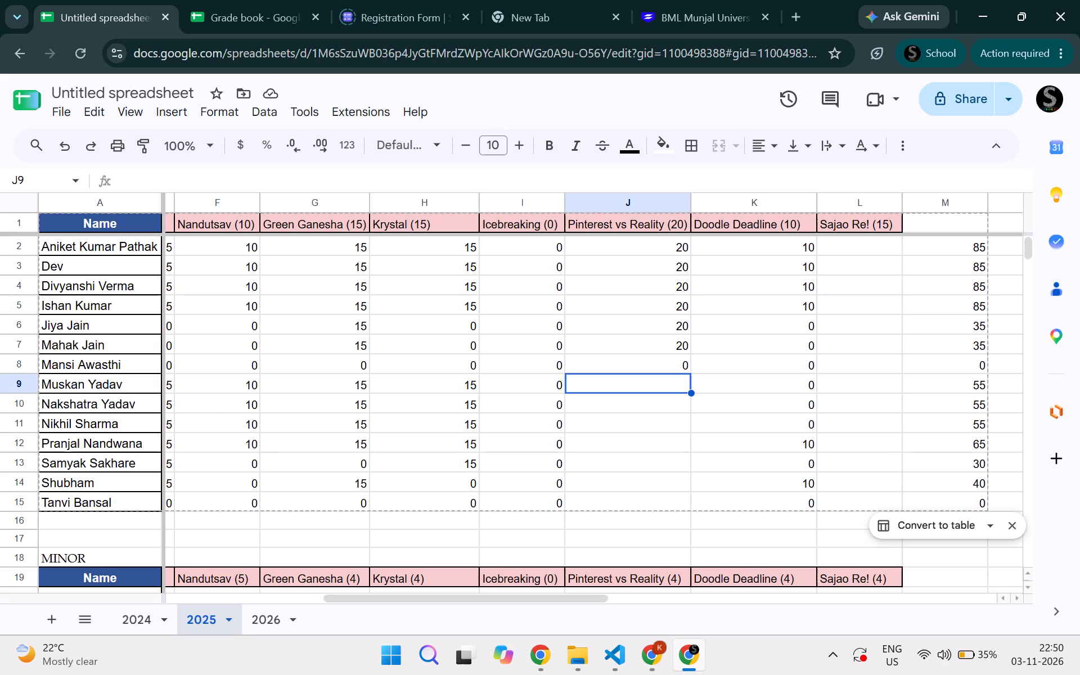
{"action": "key", "text": "0"}
{"action": "key", "text": "Down"}
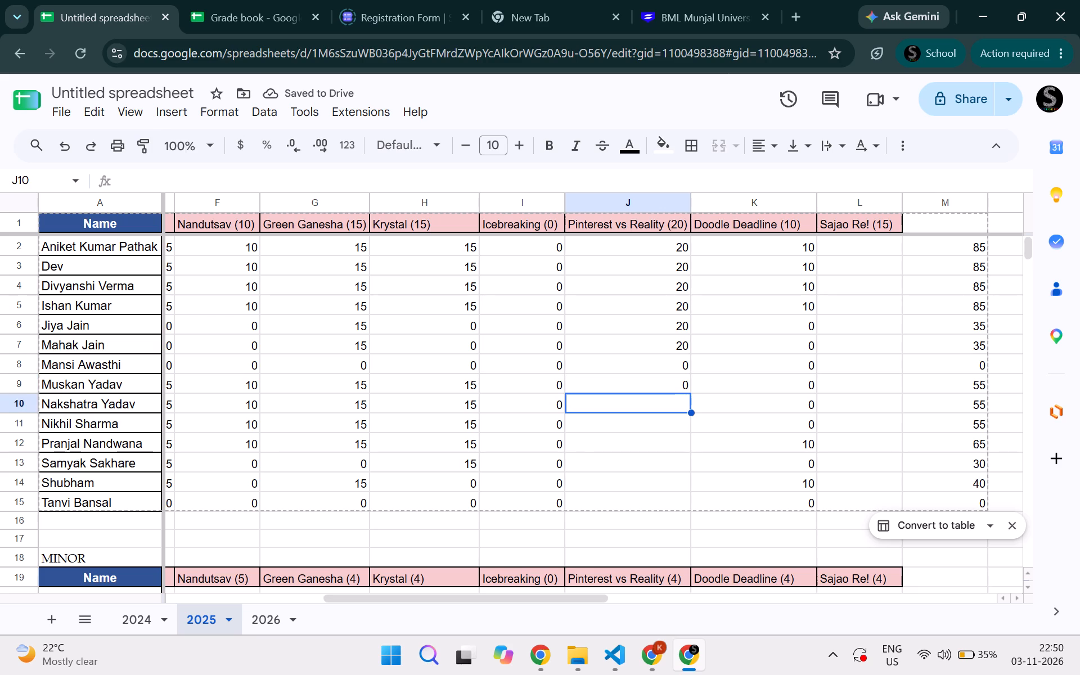
{"action": "key", "text": "0"}
{"action": "key", "text": "Down"}
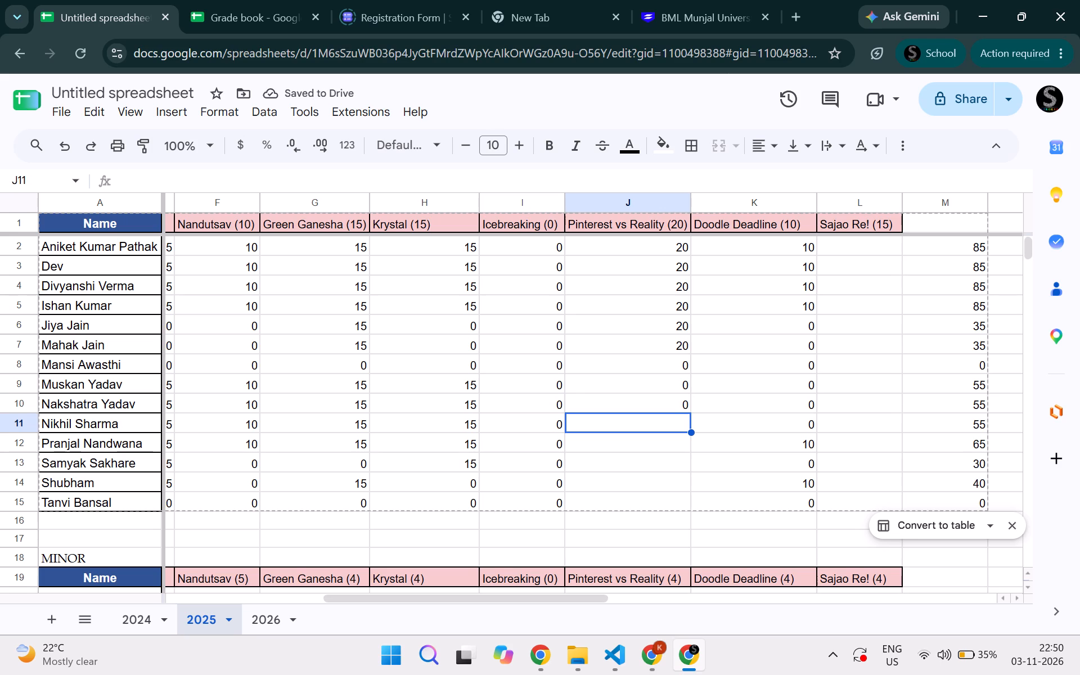
Set the Pinterest vs Reality scores in cells J10 to J12 to 20 each.
{"action": "key", "text": "Up"}
{"action": "type", "text": "20"}
{"action": "key", "text": "Down"}
{"action": "type", "text": "20"}
{"action": "key", "text": "Down"}
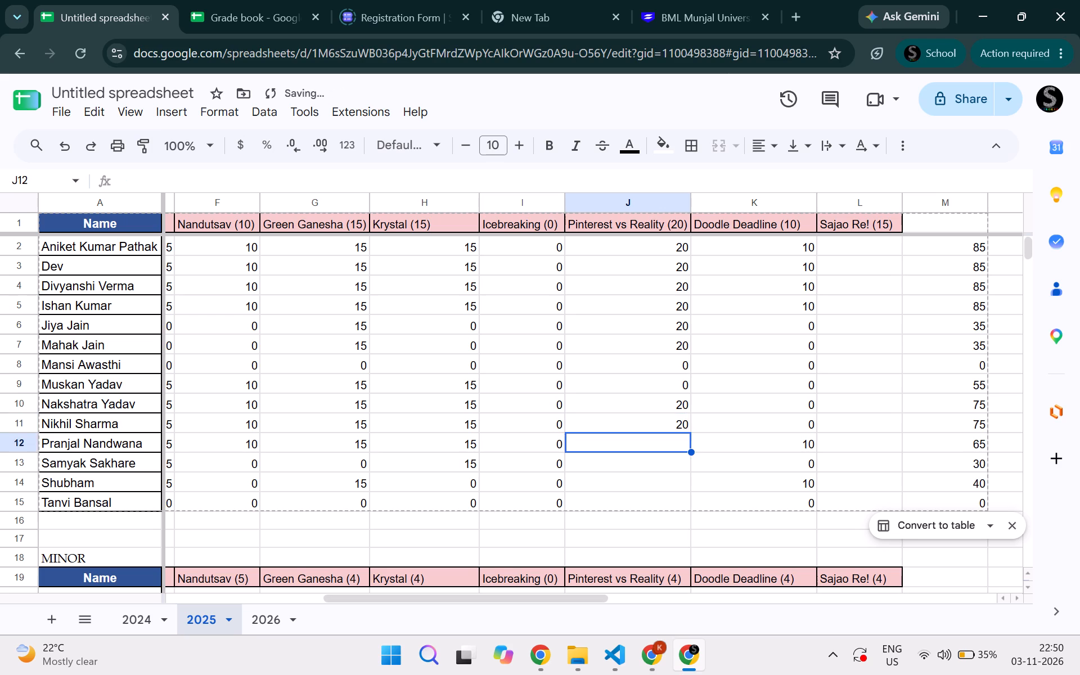
{"action": "key", "text": "2"}
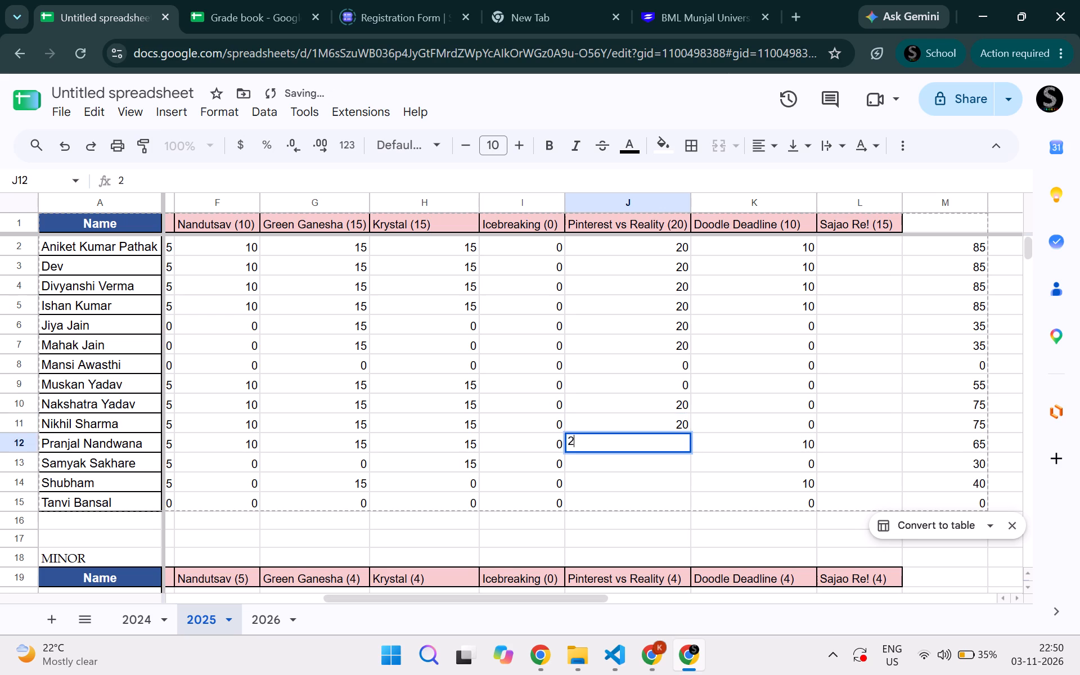
{"action": "key", "text": "0"}
{"action": "key", "text": "Down"}
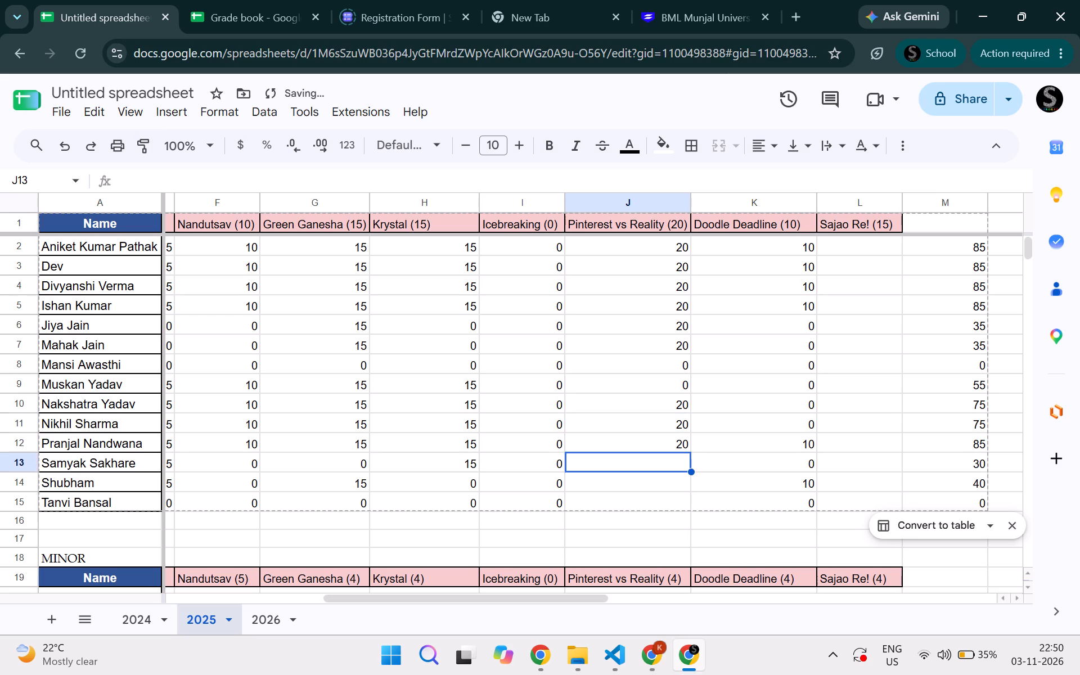
Enter a Pinterest vs Reality score of 0 in each of cells J13 to J15.
{"action": "key", "text": "2"}
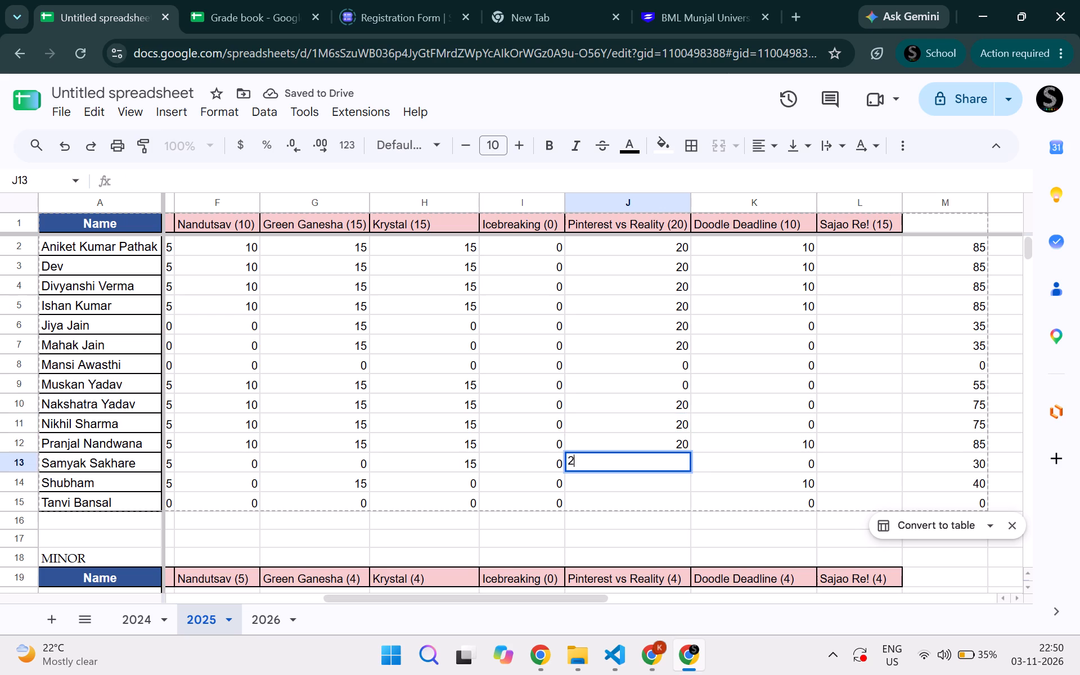
{"action": "key", "text": "BackSpace"}
{"action": "key", "text": "0"}
{"action": "key", "text": "Down"}
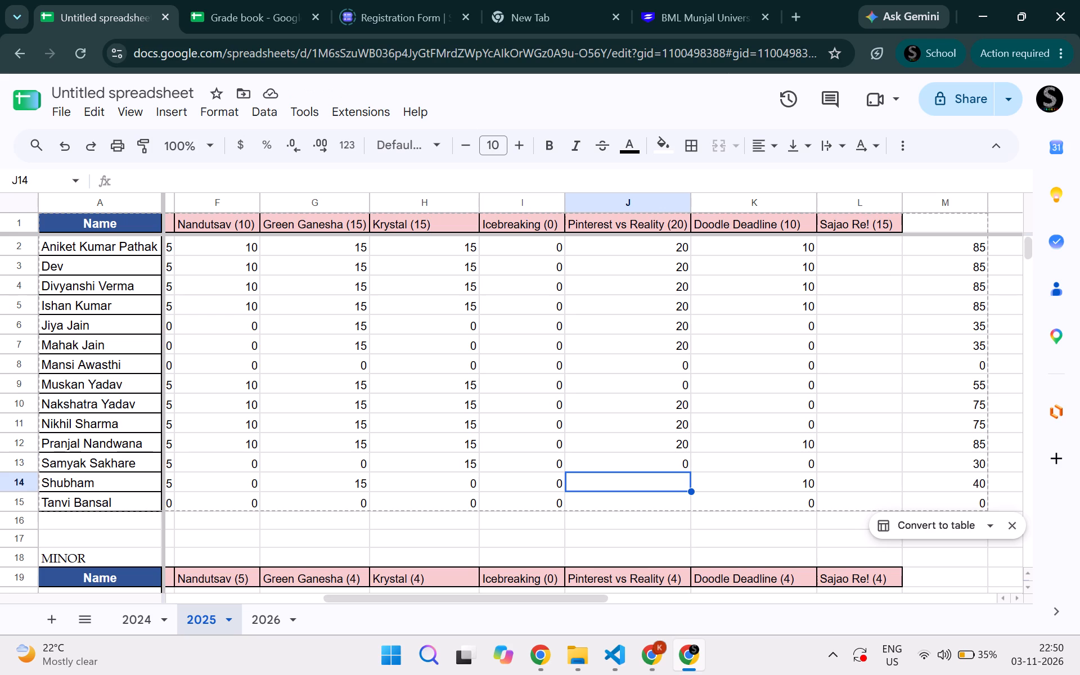
{"action": "key", "text": "0"}
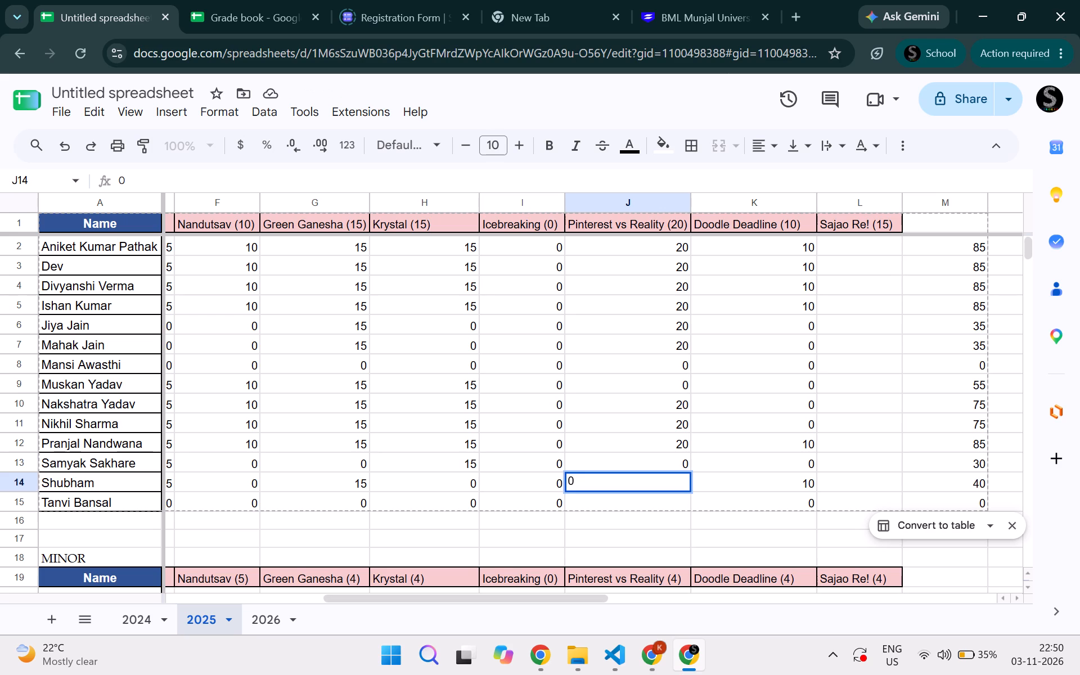
{"action": "key", "text": "Down"}
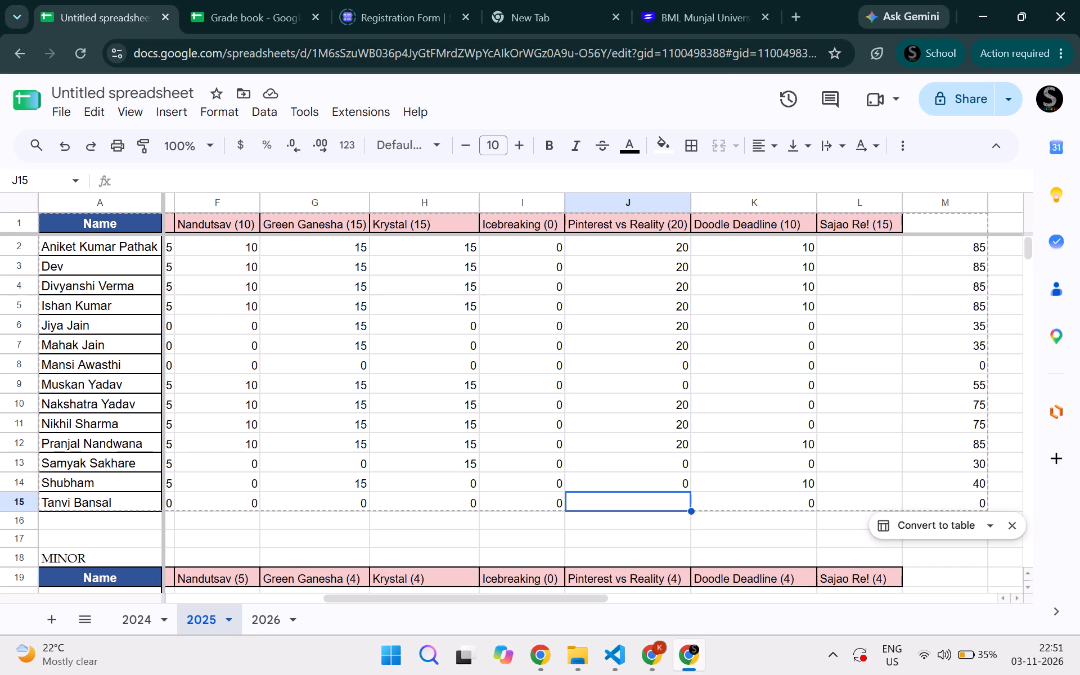
{"action": "key", "text": "0"}
{"action": "key", "text": "Down"}
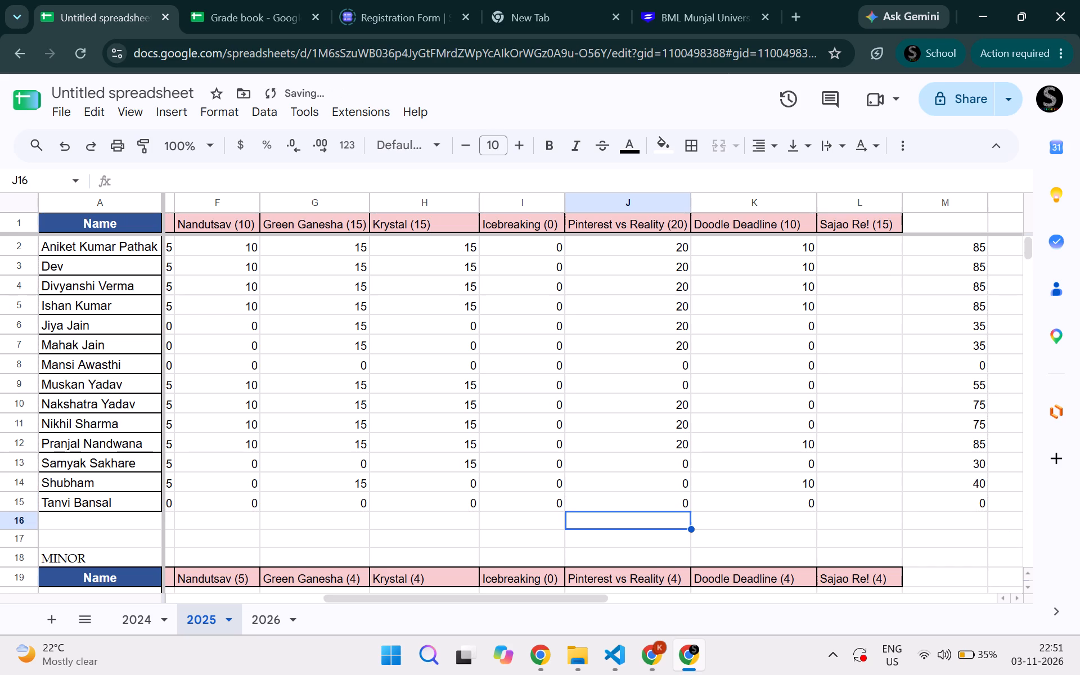
Change the Pinterest vs Reality score in cell J15 to 20.
{"action": "key", "text": "Up"}
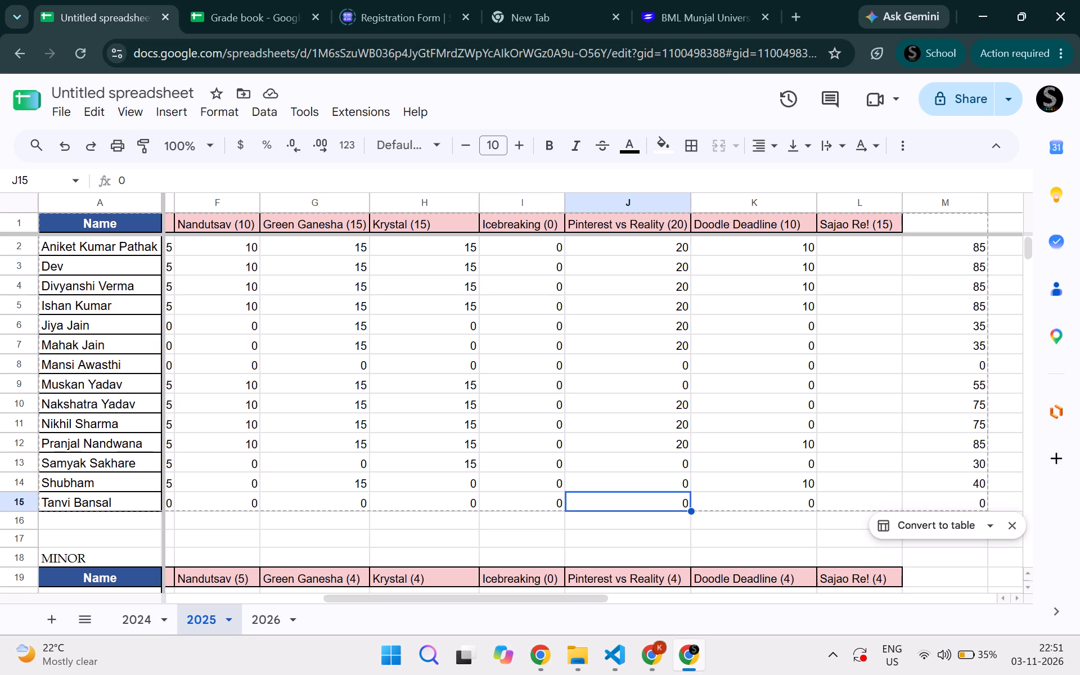
{"action": "key", "text": "2"}
{"action": "key", "text": "0"}
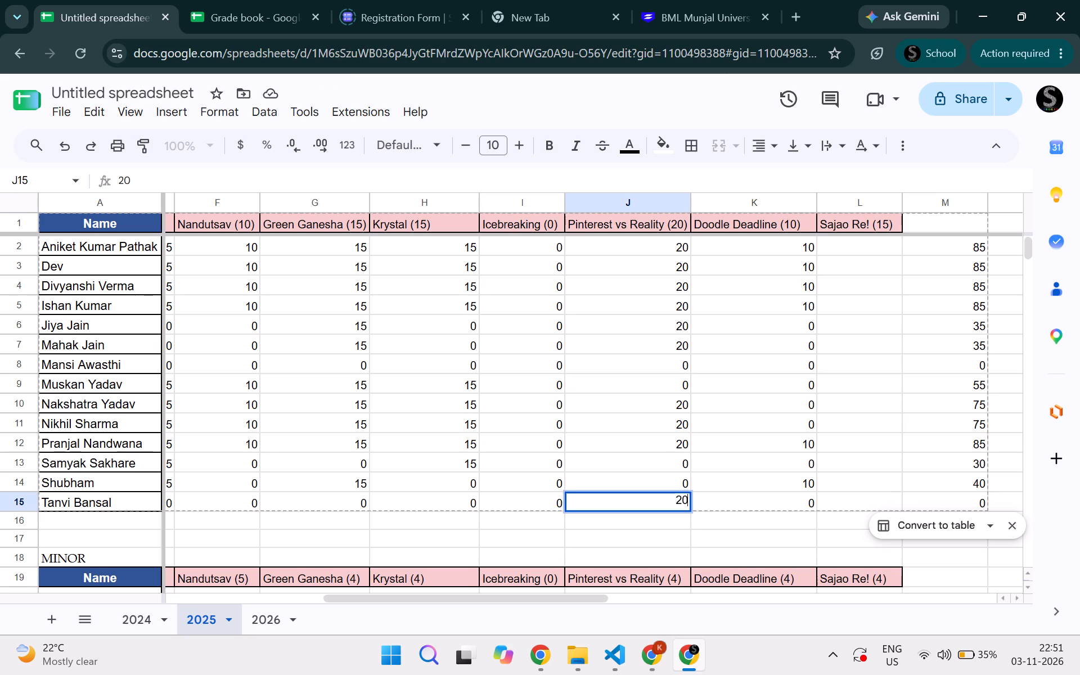
{"action": "scroll", "coordinate": [598, 407], "scroll_direction": "down", "scroll_amount": 2}
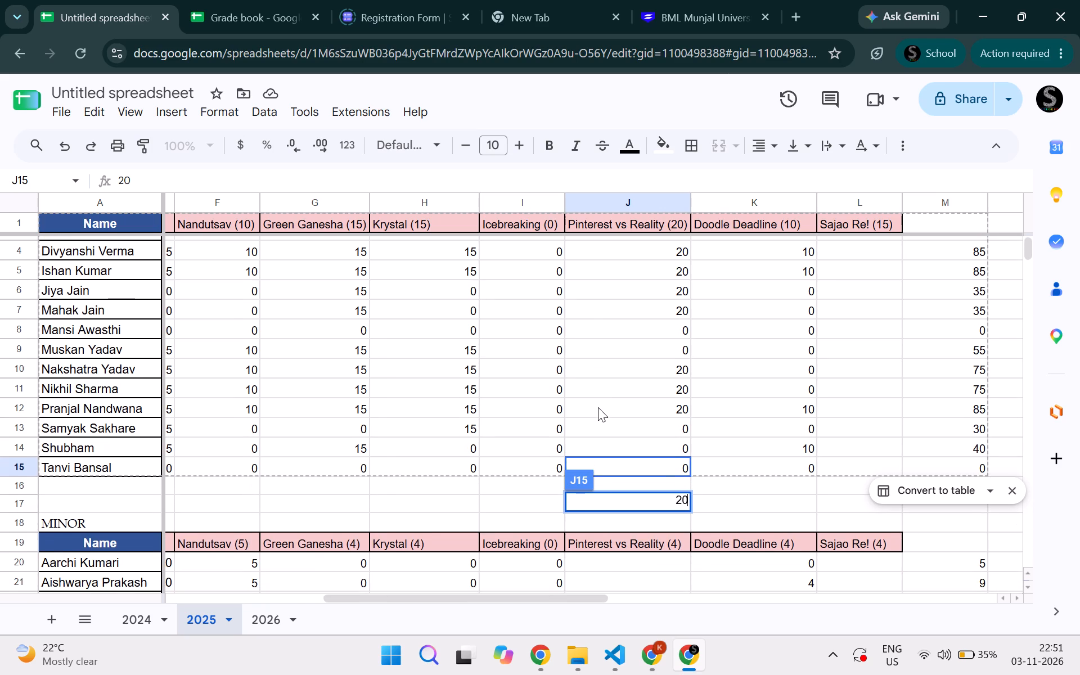
{"action": "left_click", "coordinate": [512, 528]}
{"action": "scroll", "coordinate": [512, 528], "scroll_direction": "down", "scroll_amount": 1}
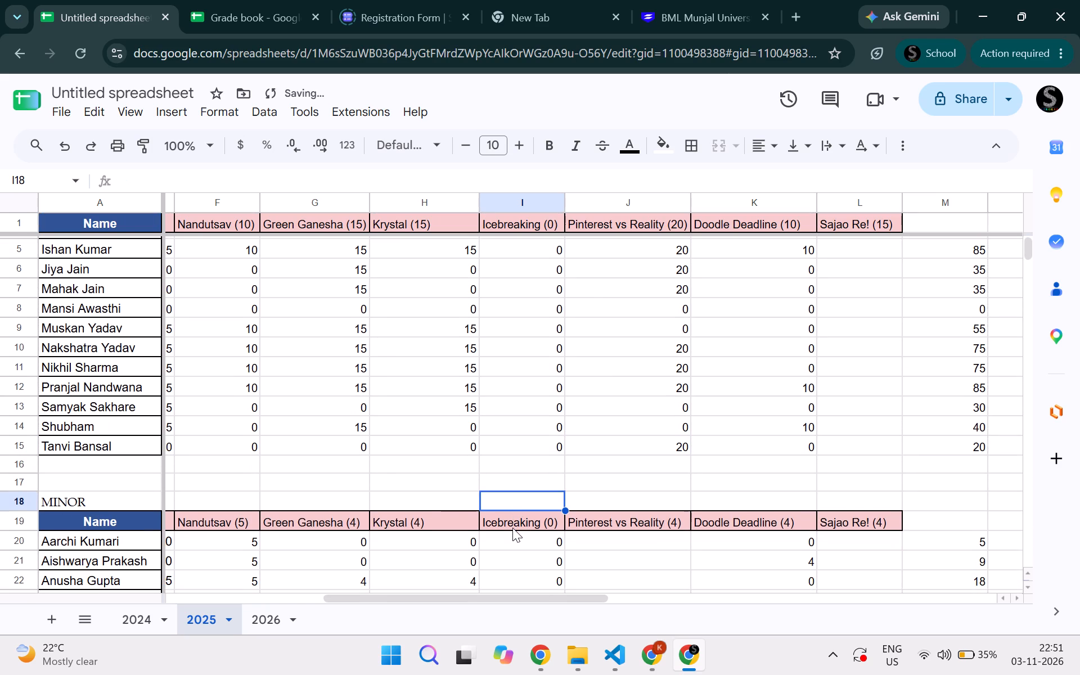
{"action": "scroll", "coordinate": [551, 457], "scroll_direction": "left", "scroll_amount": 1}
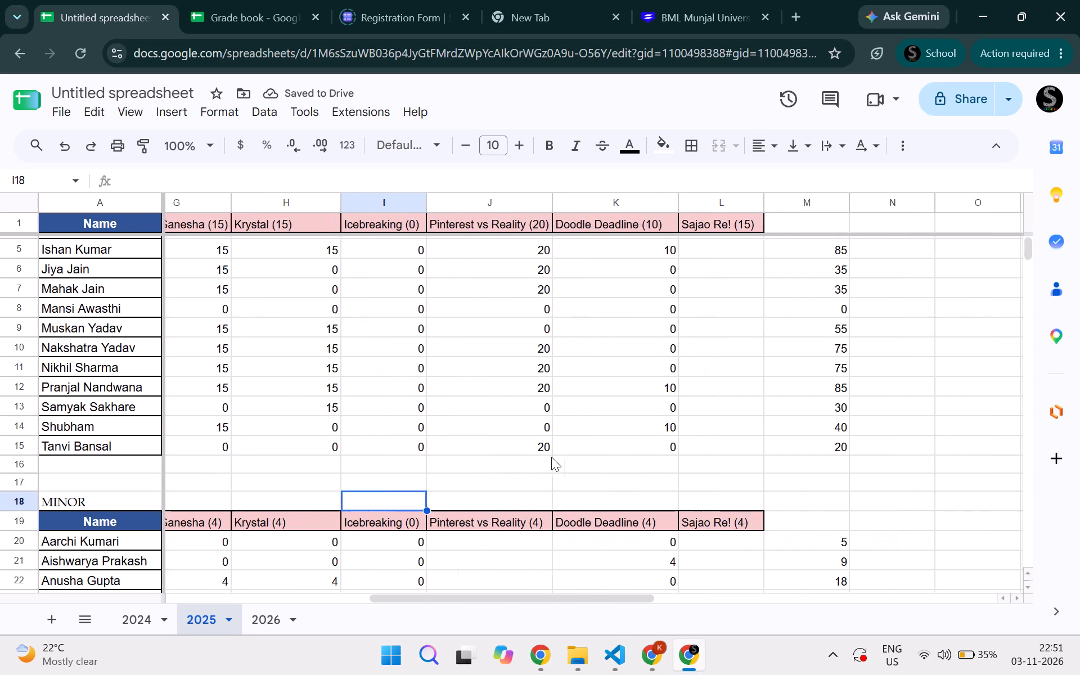
In the 2025 sheet's MINOR table, enter Pinterest vs Reality scores of 0 in J20 and 4 in J21 and J22.
{"action": "scroll", "coordinate": [551, 457], "scroll_direction": "left", "scroll_amount": 1}
{"action": "scroll", "coordinate": [551, 457], "scroll_direction": "right", "scroll_amount": 2}
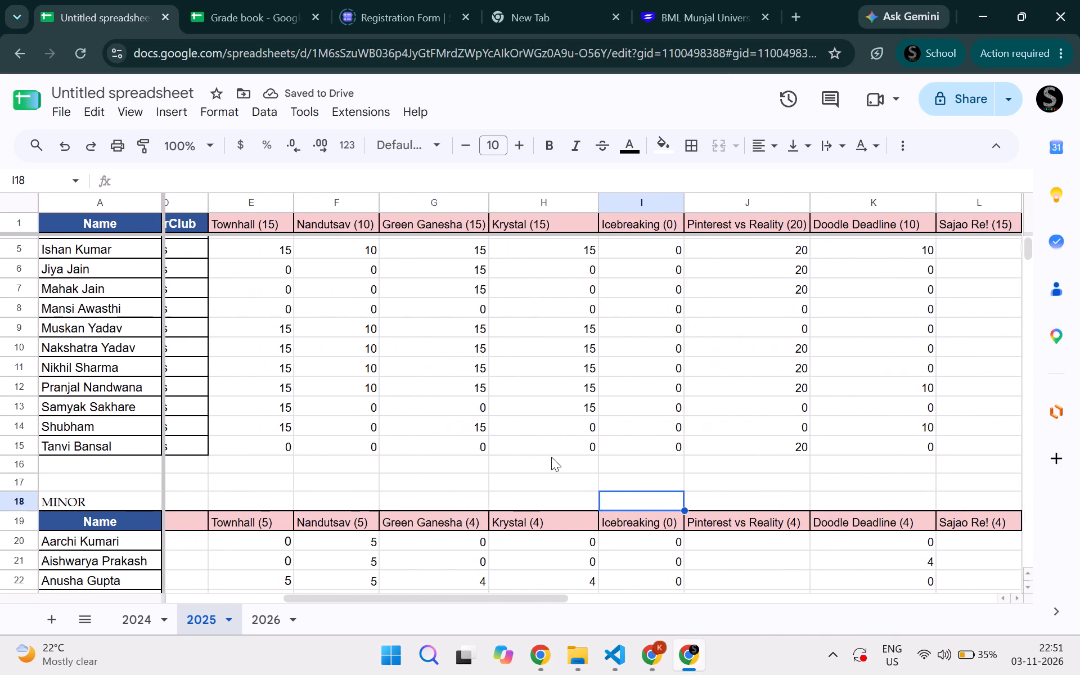
{"action": "scroll", "coordinate": [551, 457], "scroll_direction": "down", "scroll_amount": 1}
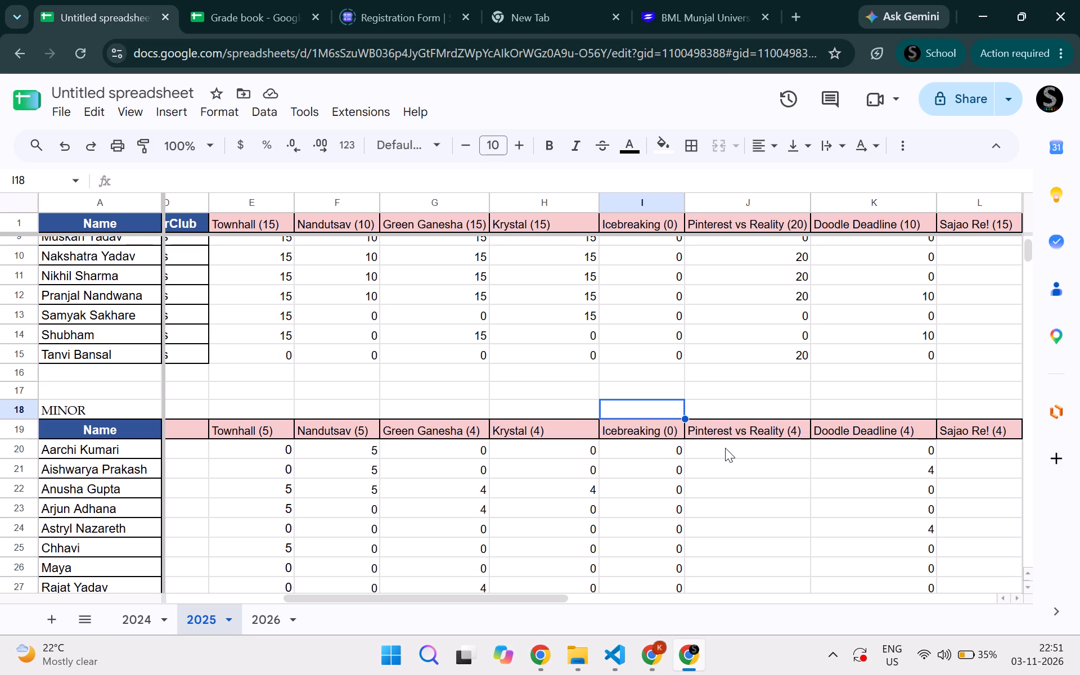
{"action": "left_click", "coordinate": [725, 448]}
{"action": "scroll", "coordinate": [725, 448], "scroll_direction": "down", "scroll_amount": 1}
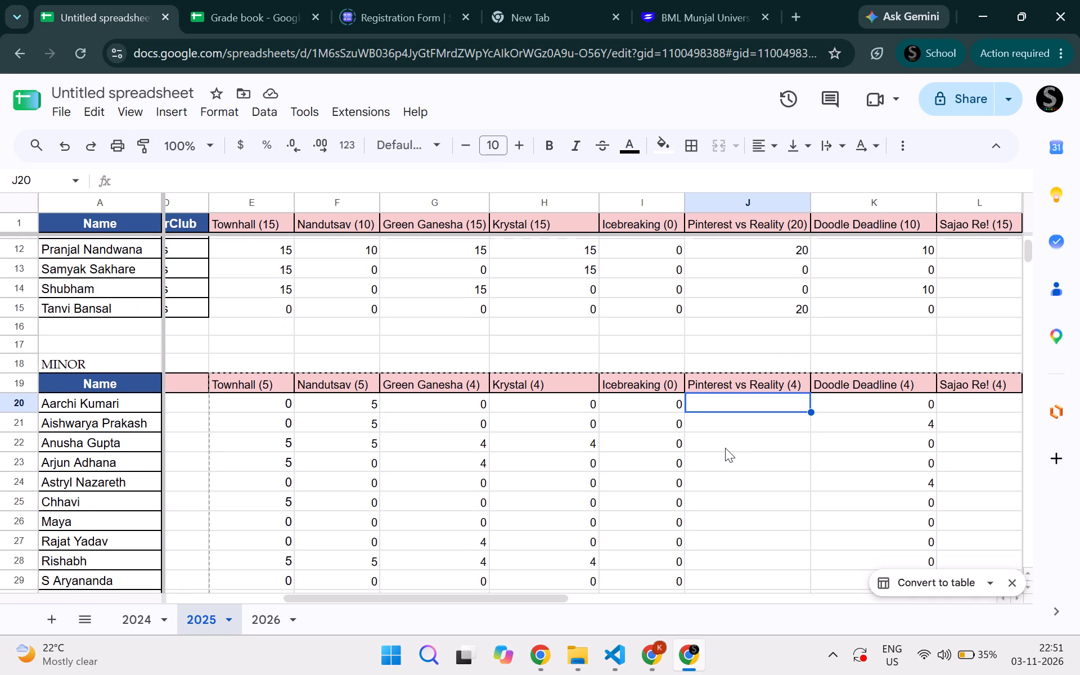
{"action": "scroll", "coordinate": [725, 448], "scroll_direction": "down", "scroll_amount": 1}
{"action": "key", "text": "0"}
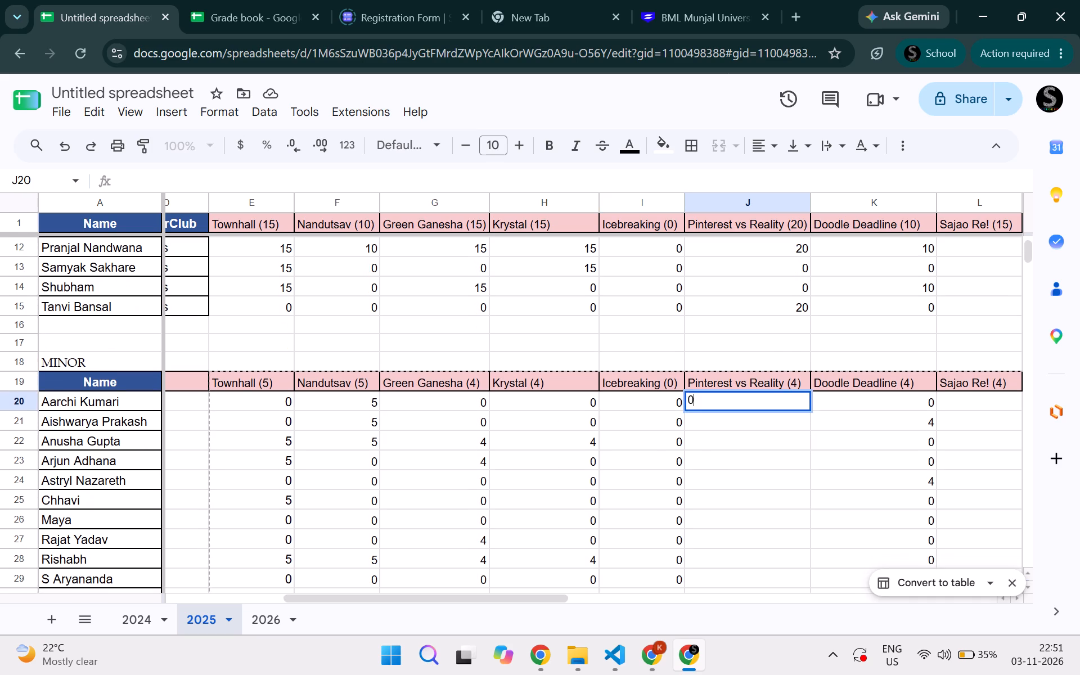
{"action": "key", "text": "Down"}
{"action": "key", "text": "0"}
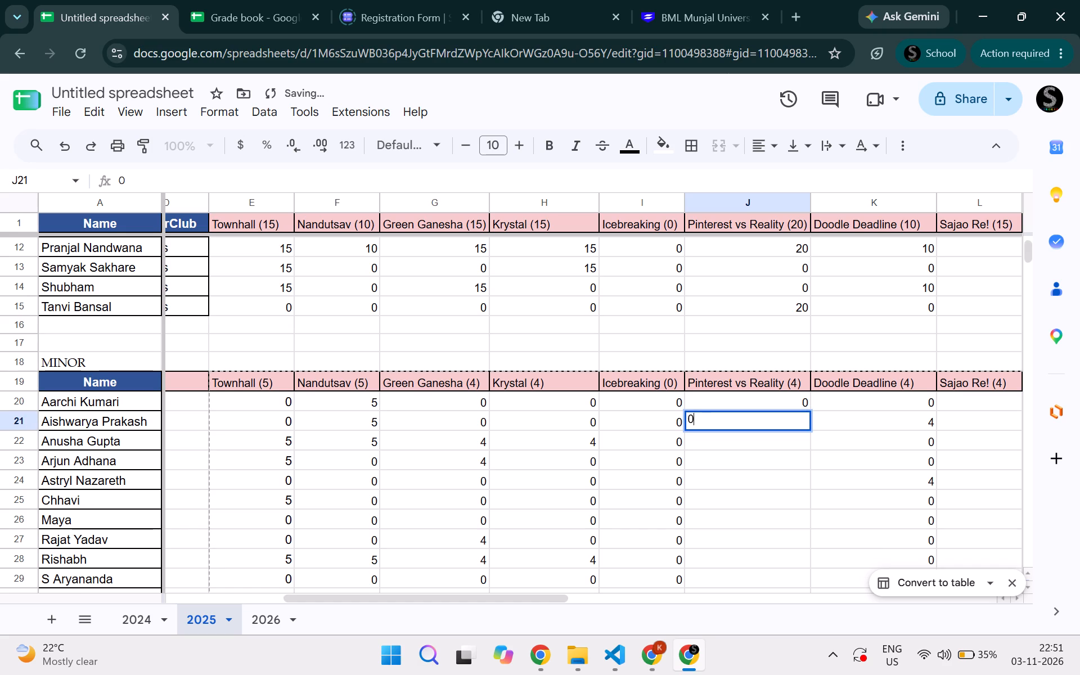
{"action": "key", "text": "Down"}
{"action": "key", "text": "Up"}
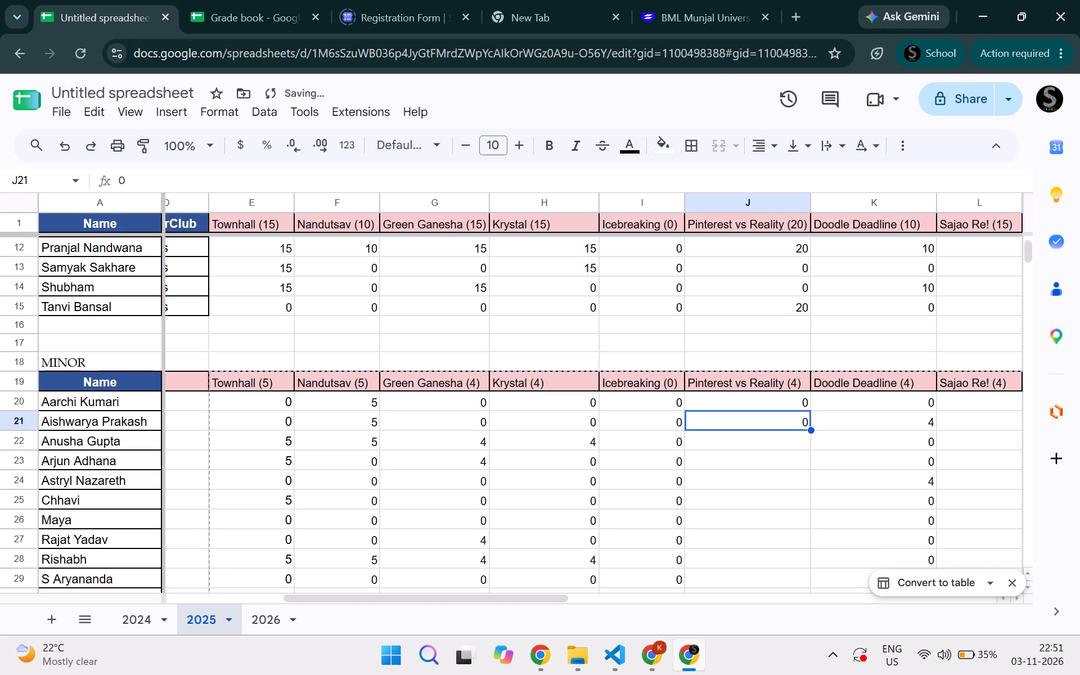
{"action": "key", "text": "4"}
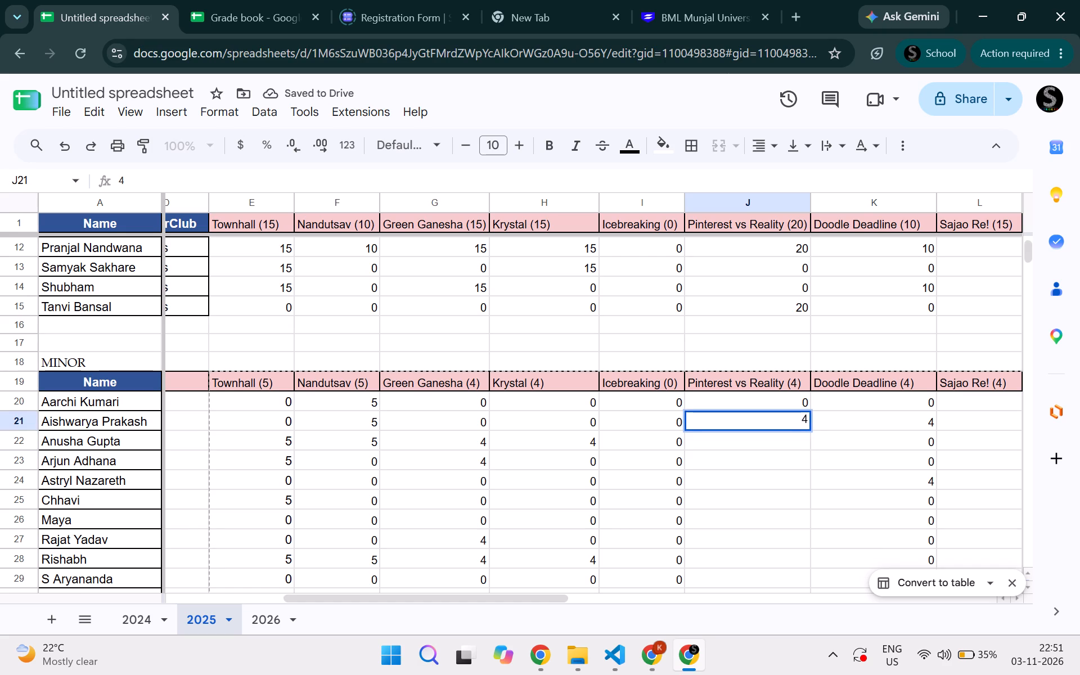
{"action": "key", "text": "Down"}
{"action": "key", "text": "4"}
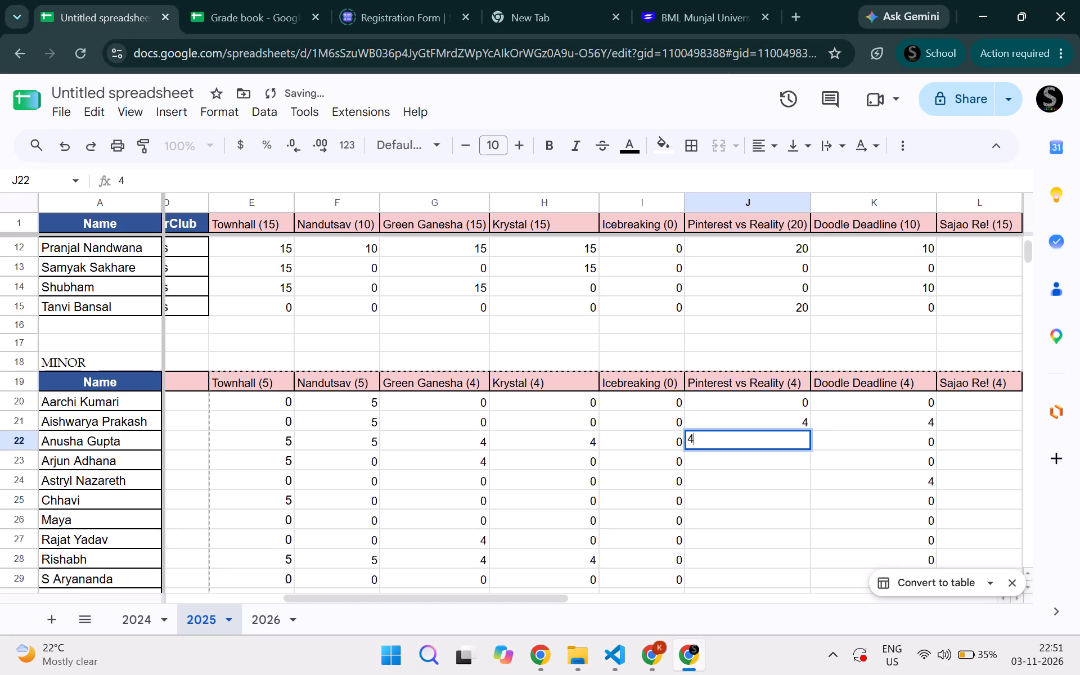
{"action": "key", "text": "Down"}
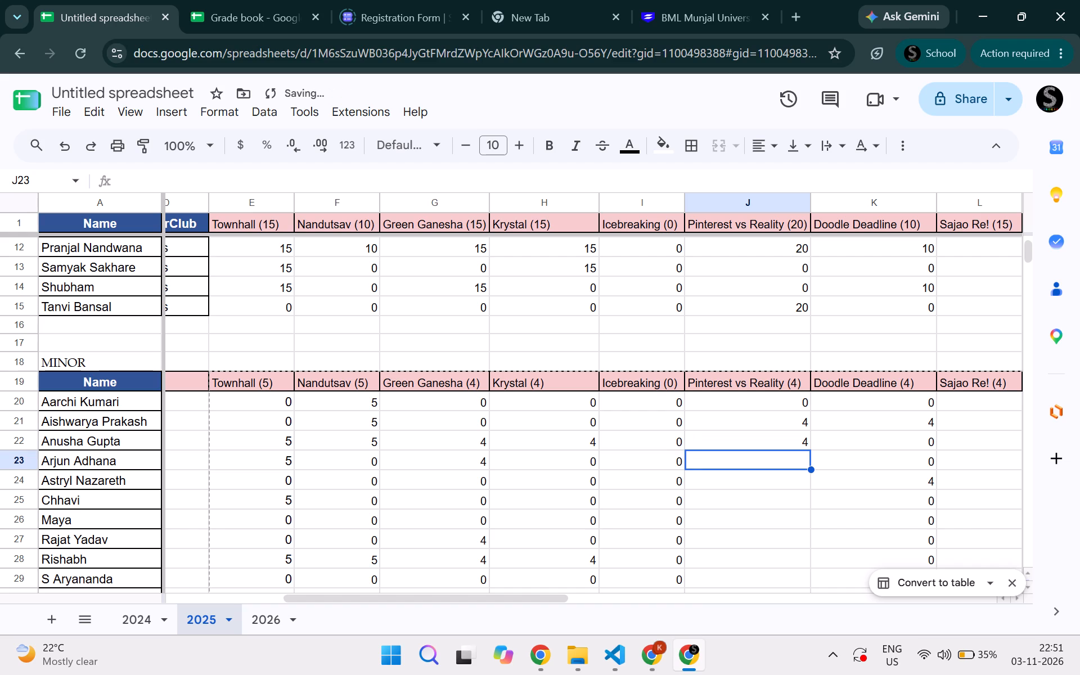
Enter Pinterest vs Reality scores of 0 in J23, 4 in J24, and 0 in each of J25 to J28.
{"action": "key", "text": "0"}
{"action": "key", "text": "Down"}
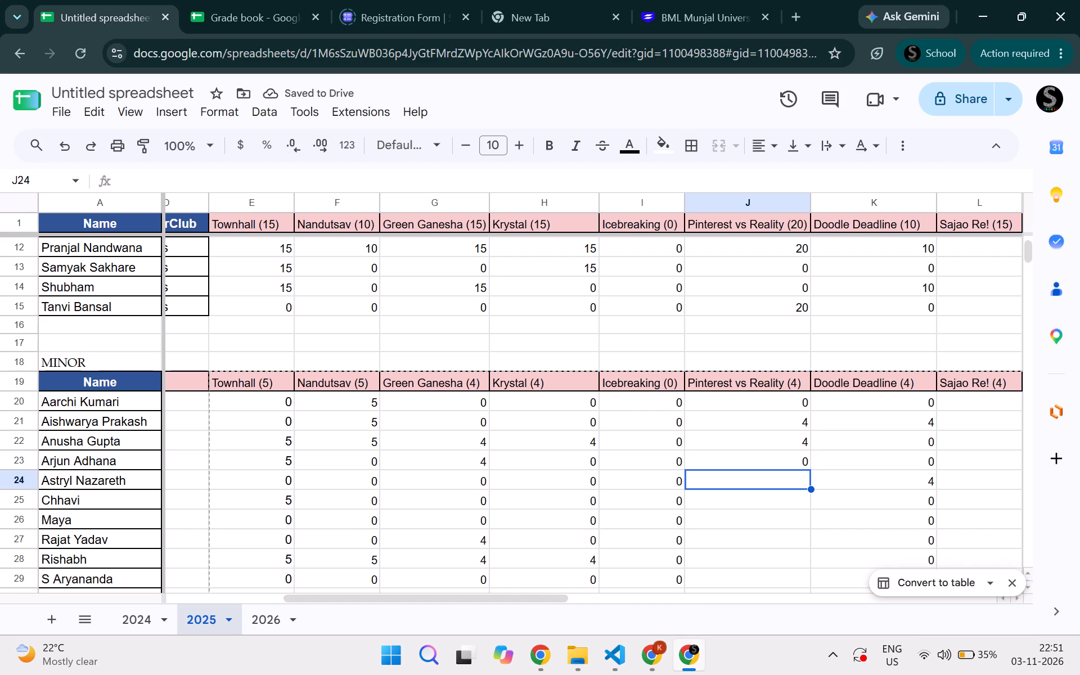
{"action": "key", "text": "4"}
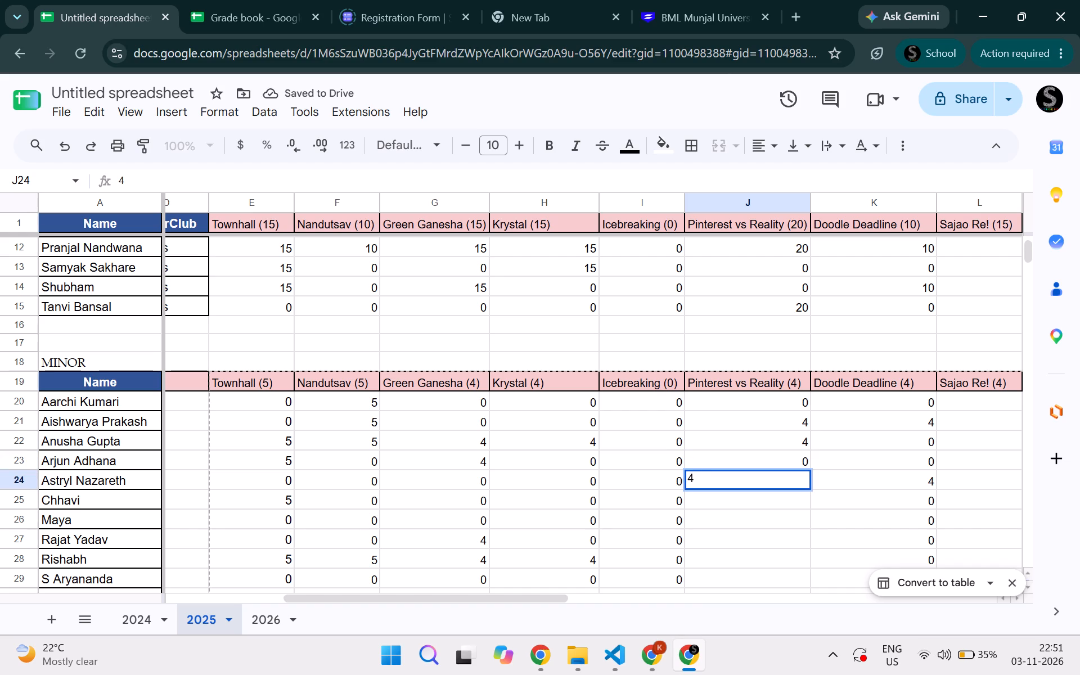
{"action": "key", "text": "Down"}
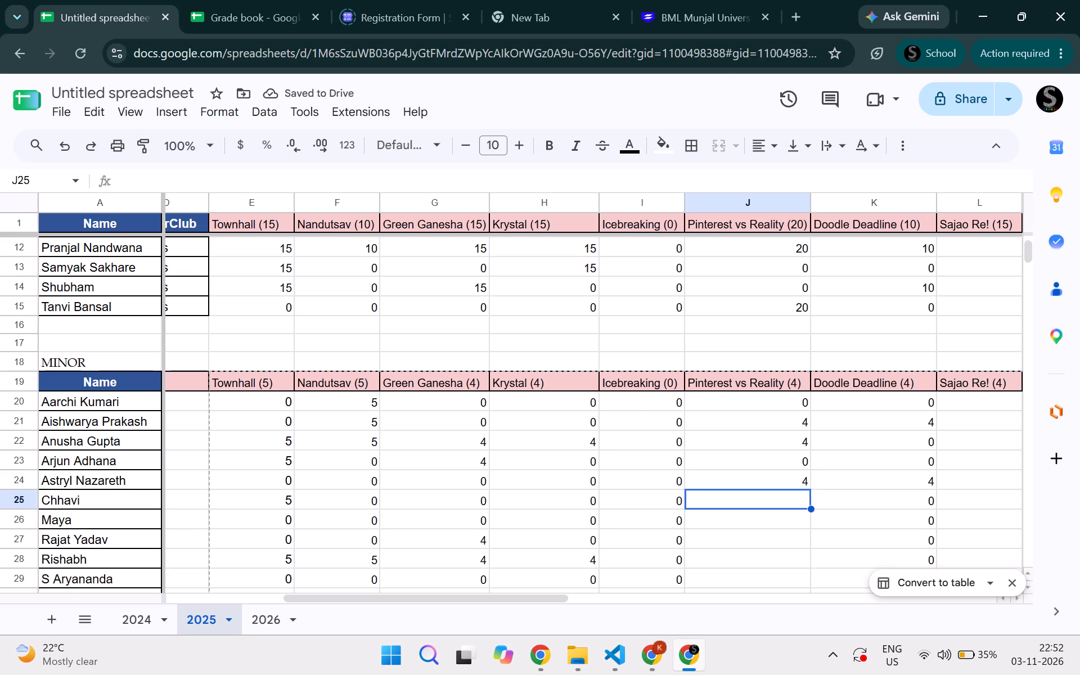
{"action": "key", "text": "0"}
{"action": "key", "text": "Down"}
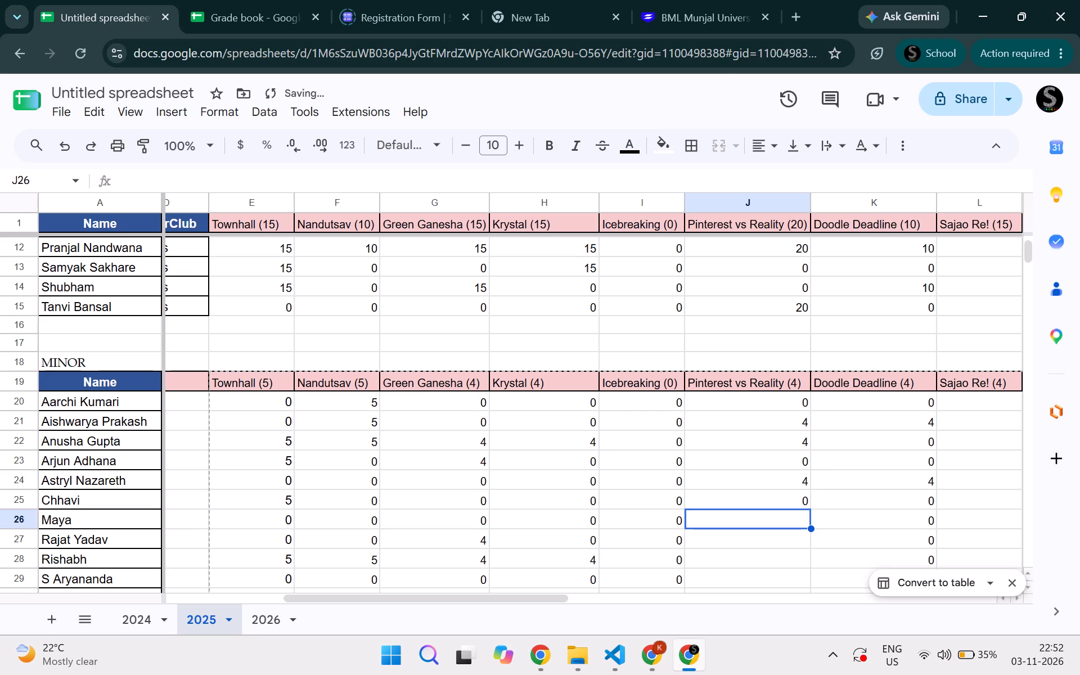
{"action": "key", "text": "0"}
{"action": "key", "text": "Down"}
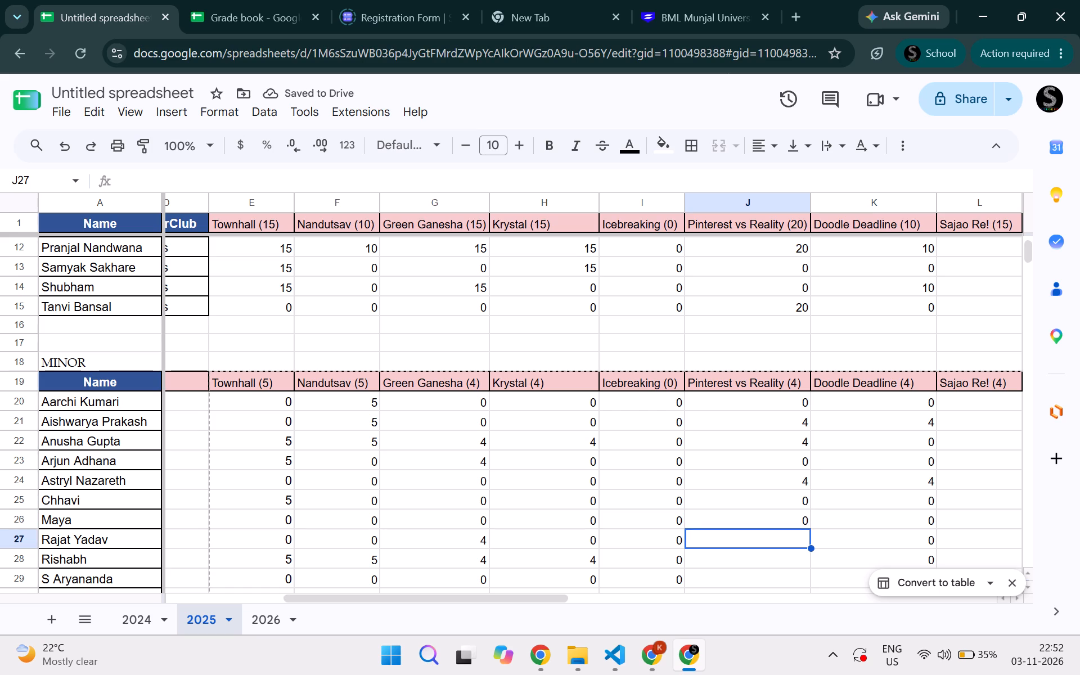
{"action": "key", "text": "0"}
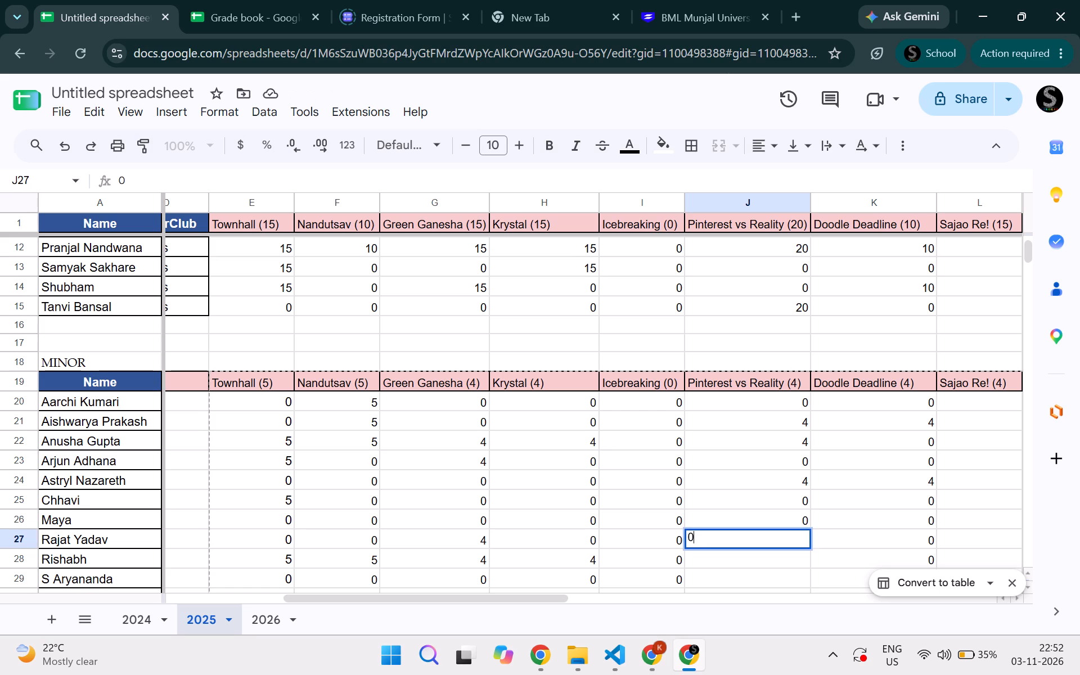
{"action": "key", "text": "Down"}
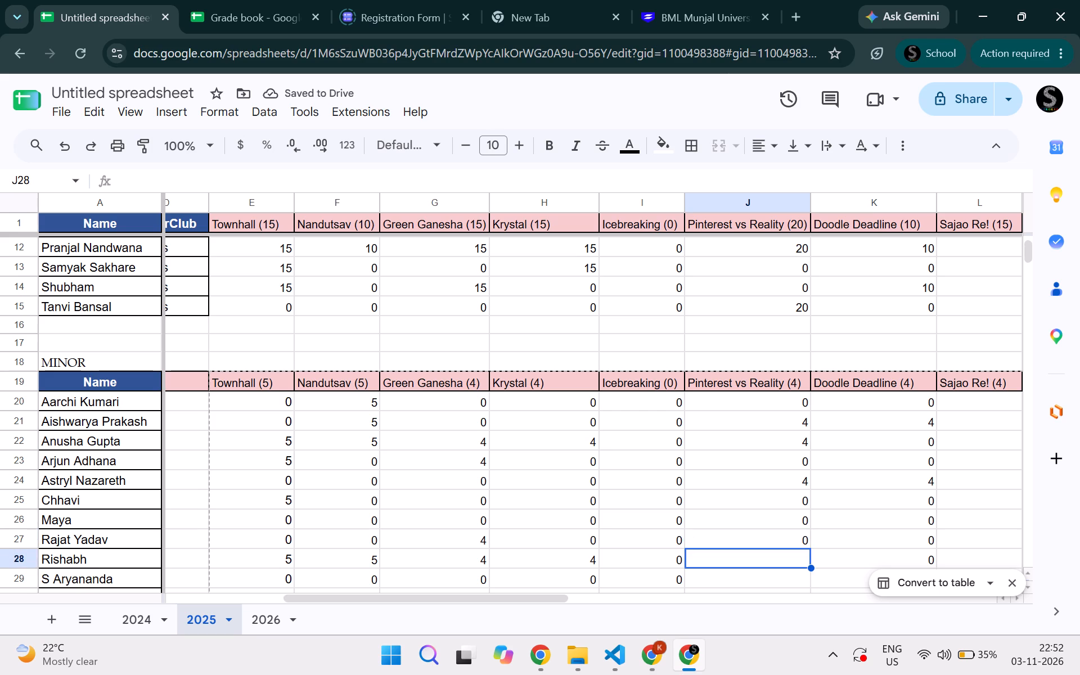
{"action": "key", "text": "0"}
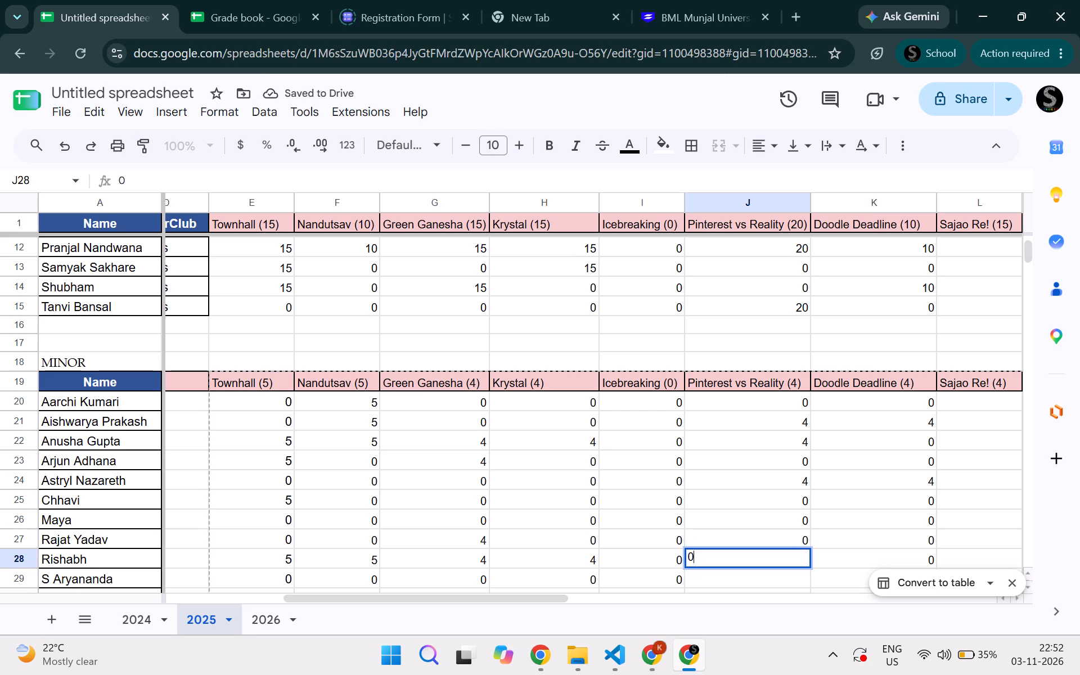
{"action": "key", "text": "Down"}
Enter a Pinterest vs Reality score of 0 in each of cells J29 to J34.
{"action": "scroll", "coordinate": [725, 448], "scroll_direction": "down", "scroll_amount": 2}
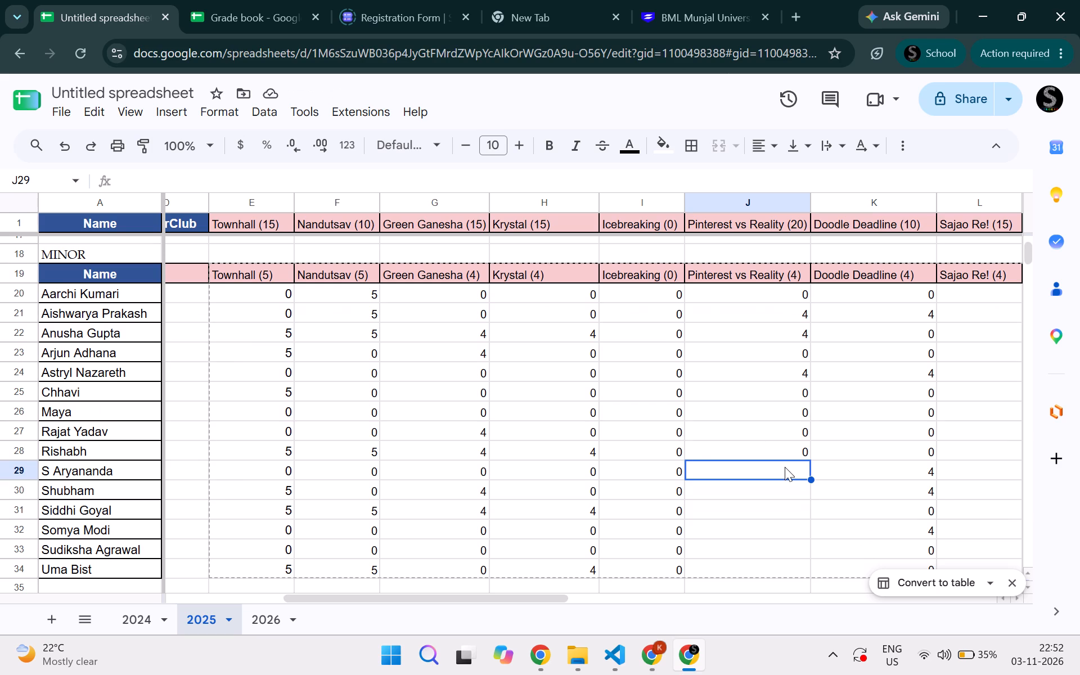
{"action": "key", "text": "0"}
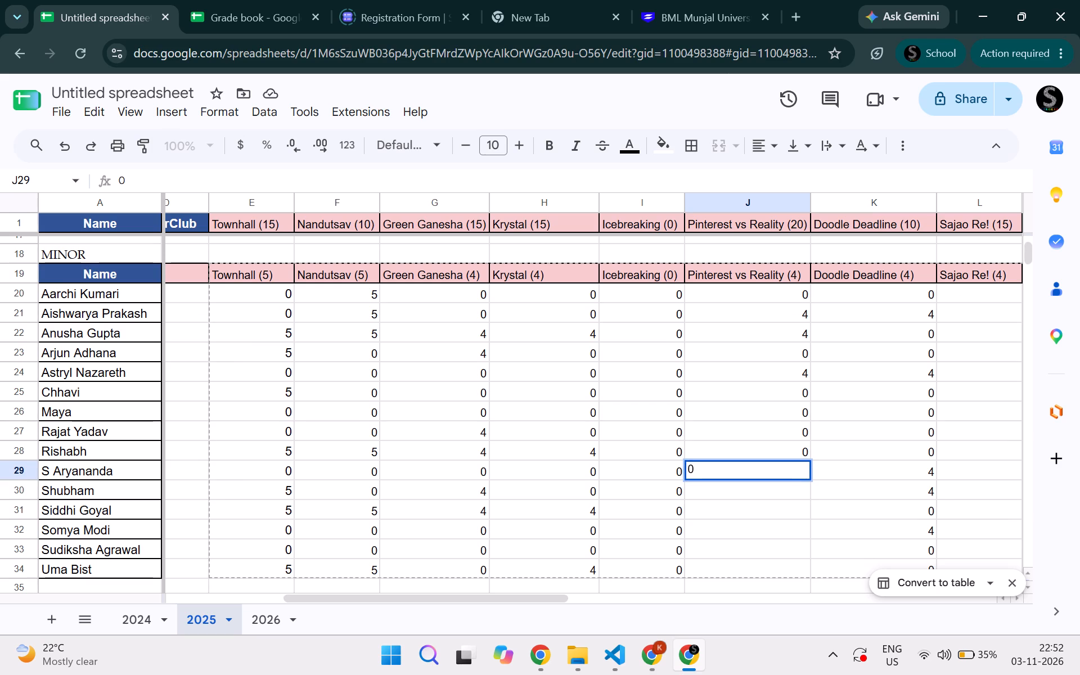
{"action": "key", "text": "Down"}
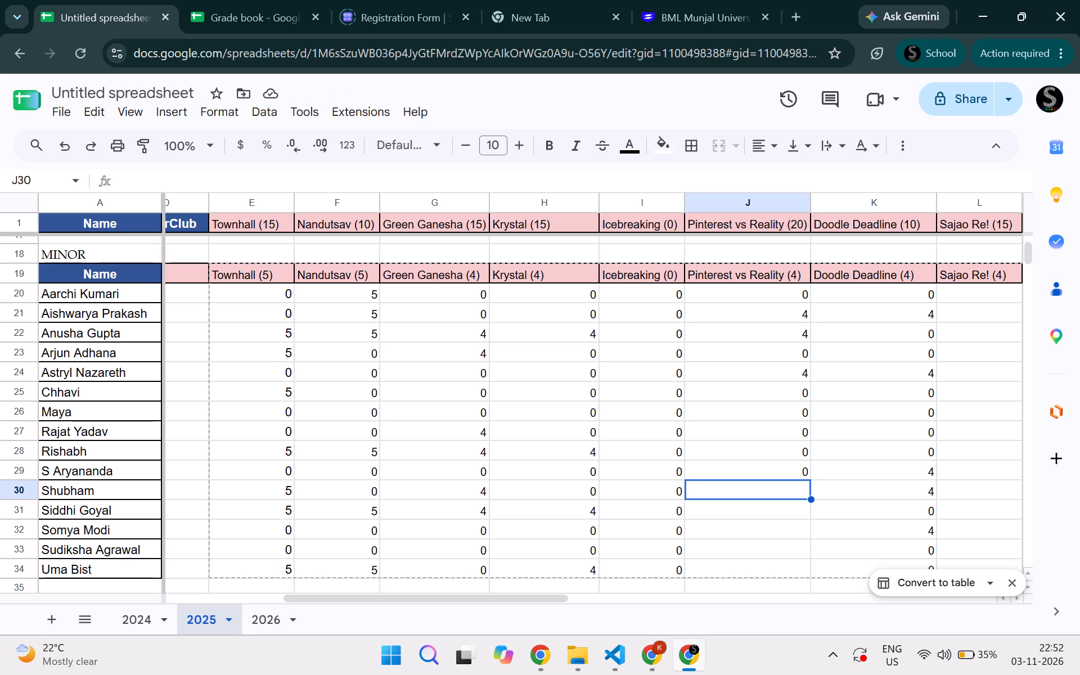
{"action": "key", "text": "0"}
{"action": "key", "text": "Down"}
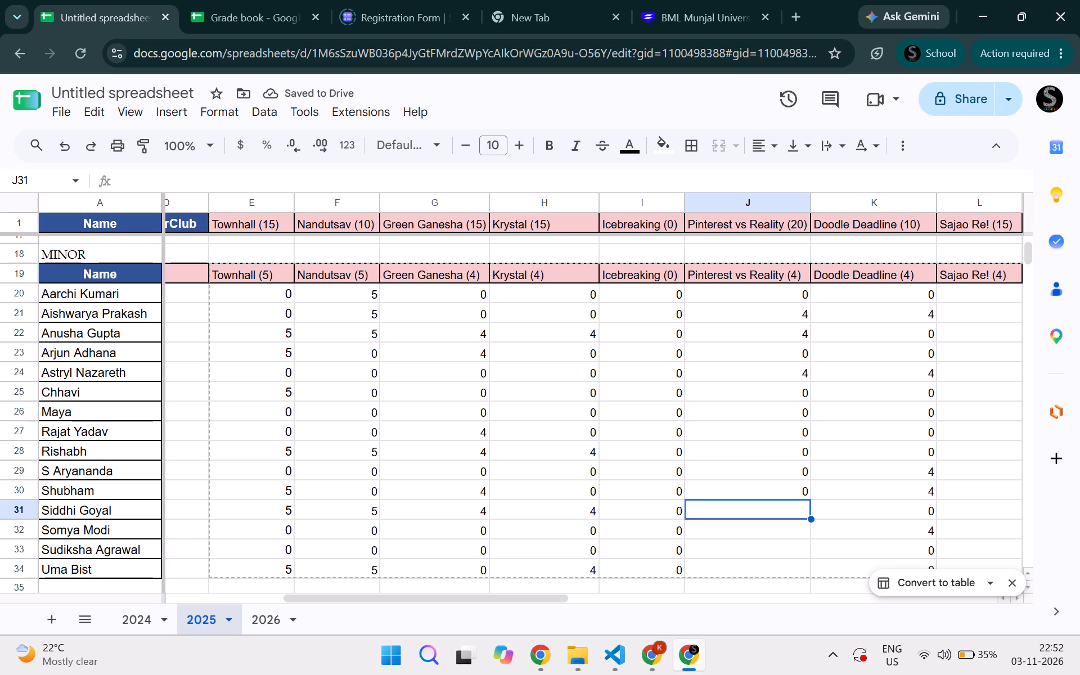
{"action": "key", "text": "0"}
{"action": "key", "text": "Down"}
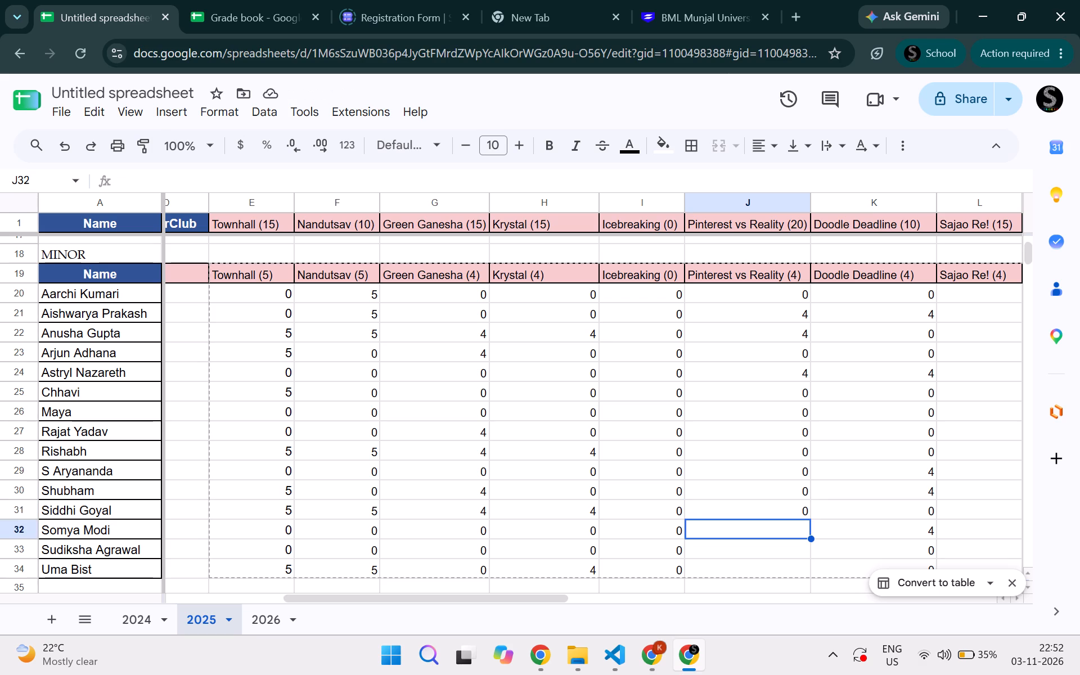
{"action": "key", "text": "0"}
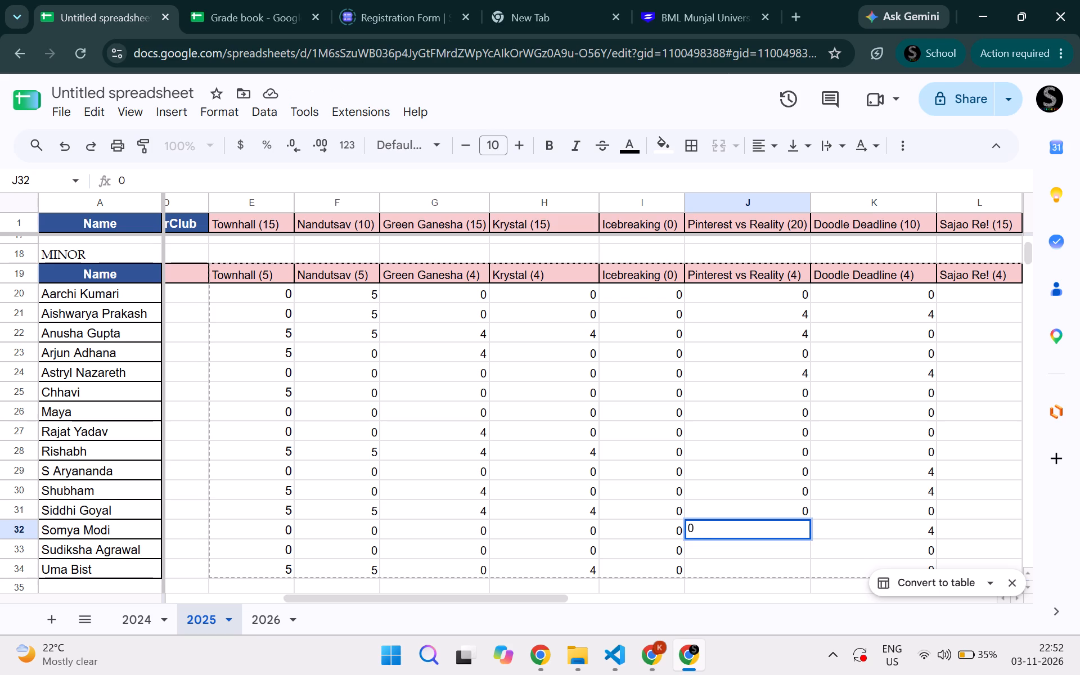
{"action": "key", "text": "Down"}
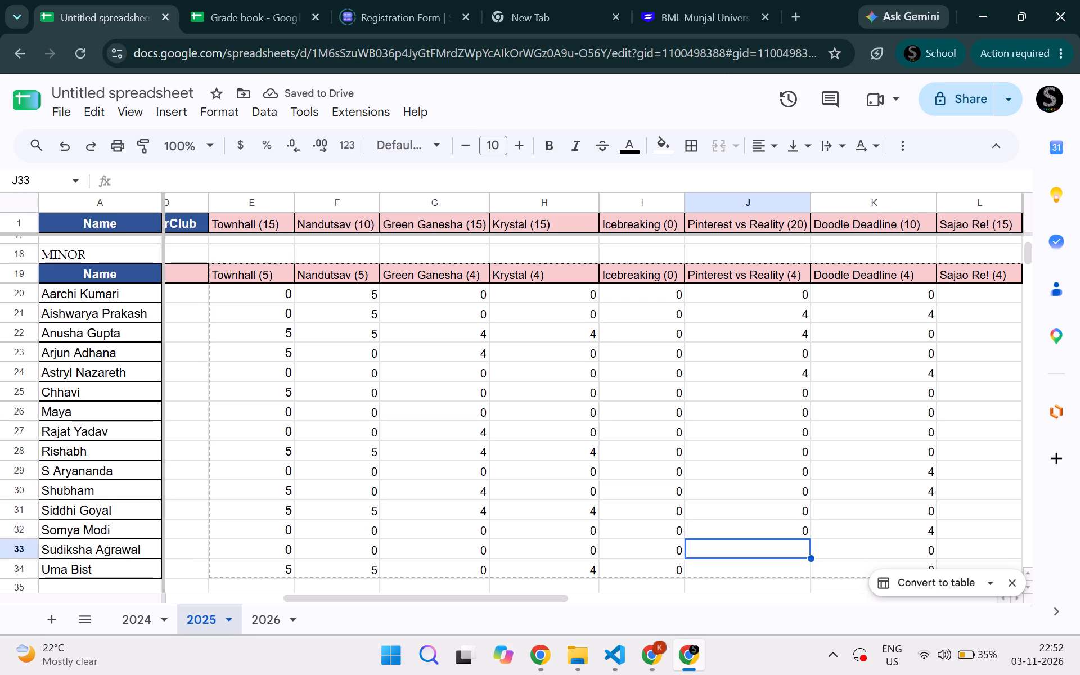
{"action": "key", "text": "0"}
{"action": "key", "text": "Down"}
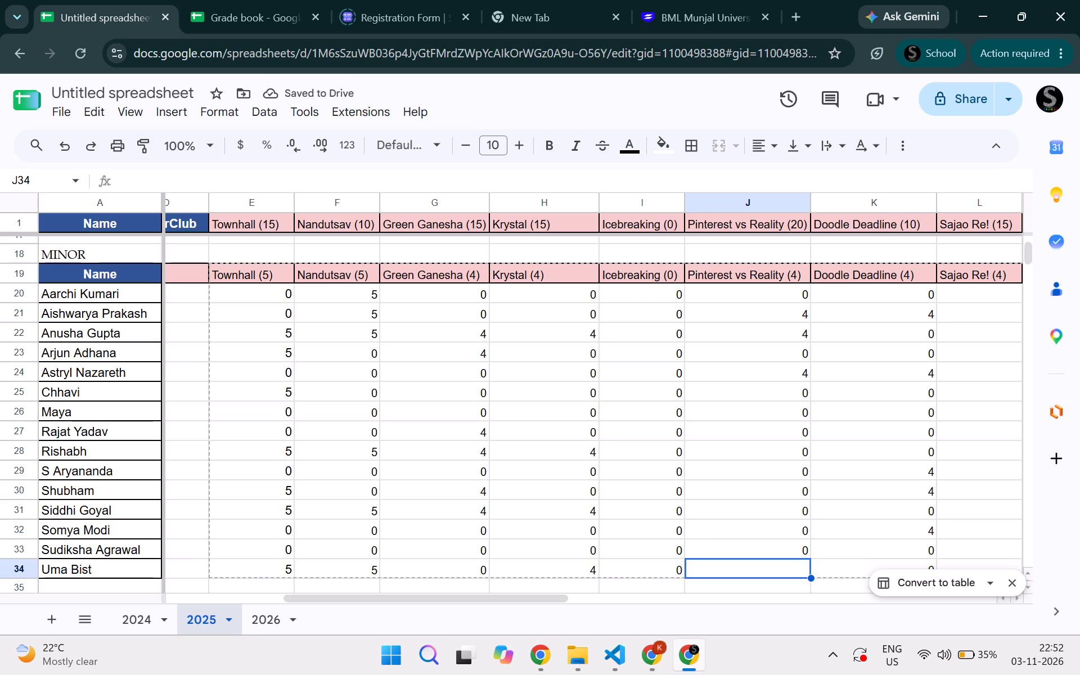
{"action": "key", "text": "0"}
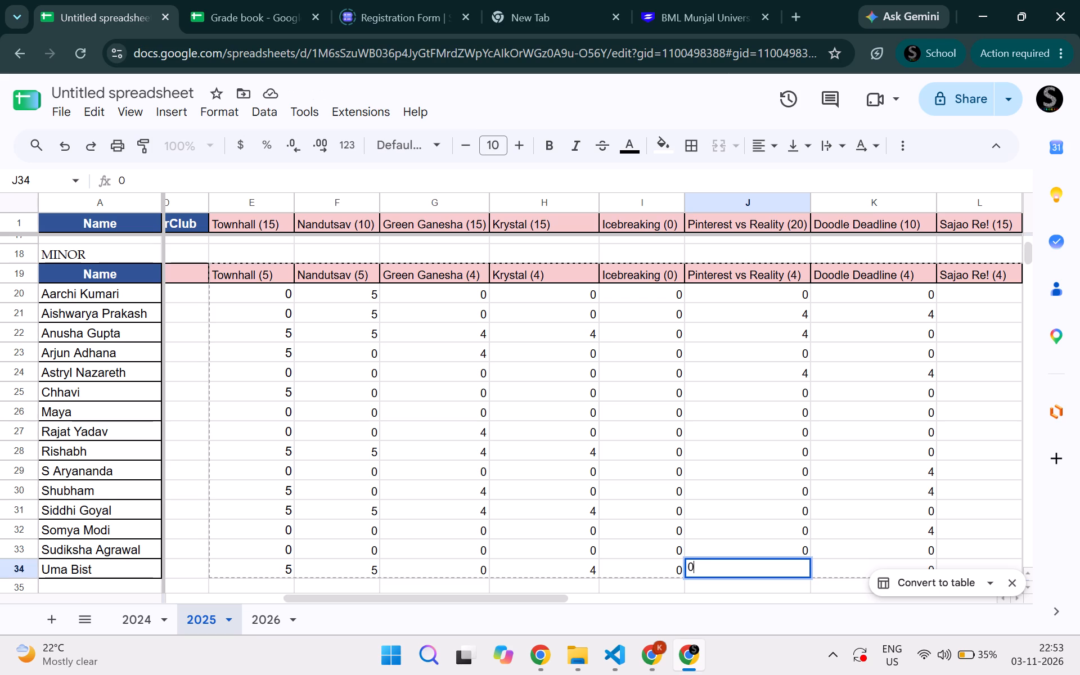
{"action": "scroll", "coordinate": [785, 467], "scroll_direction": "down", "scroll_amount": 4}
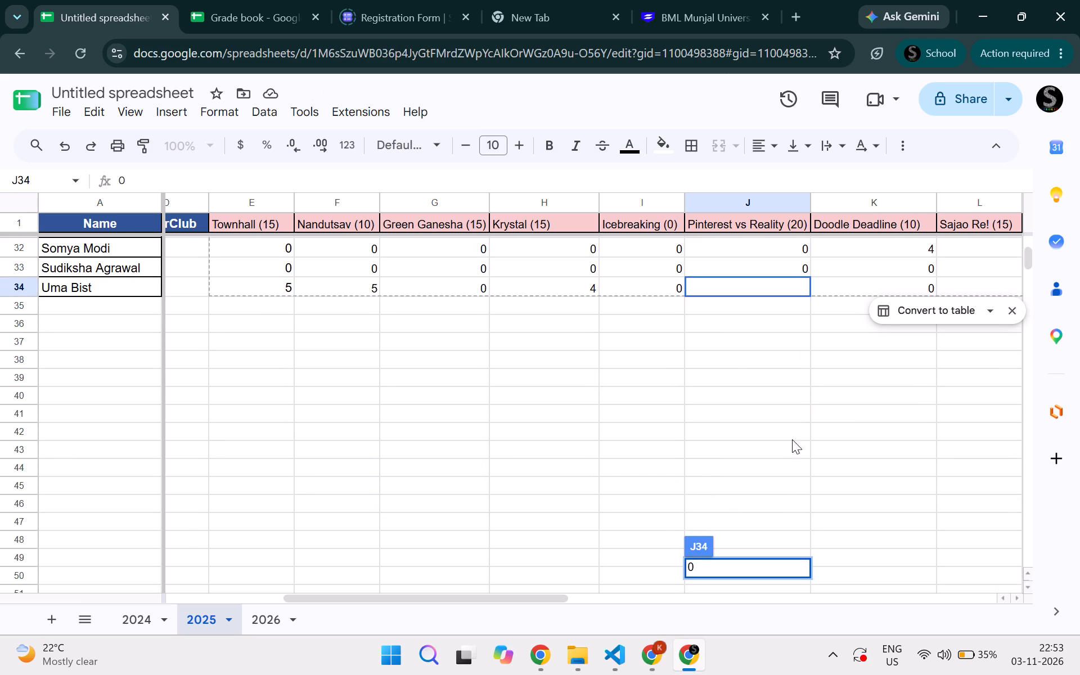
{"action": "left_click", "coordinate": [728, 350]}
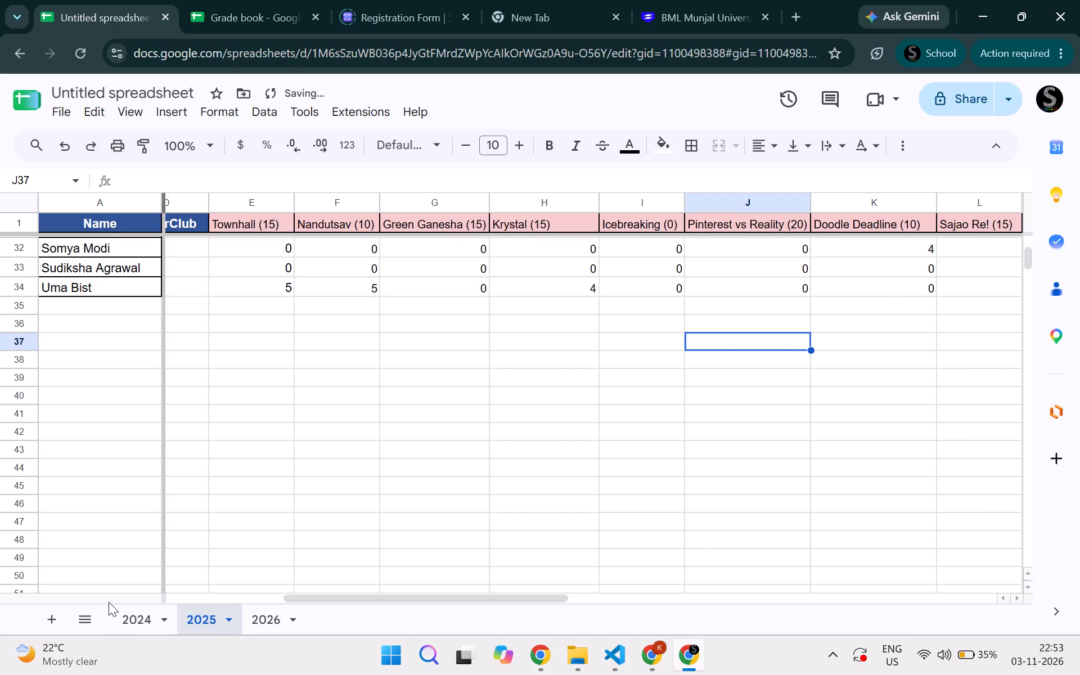
Switch to the 2026 sheet and look over its event score columns and the totals in column L.
{"action": "left_click", "coordinate": [133, 624]}
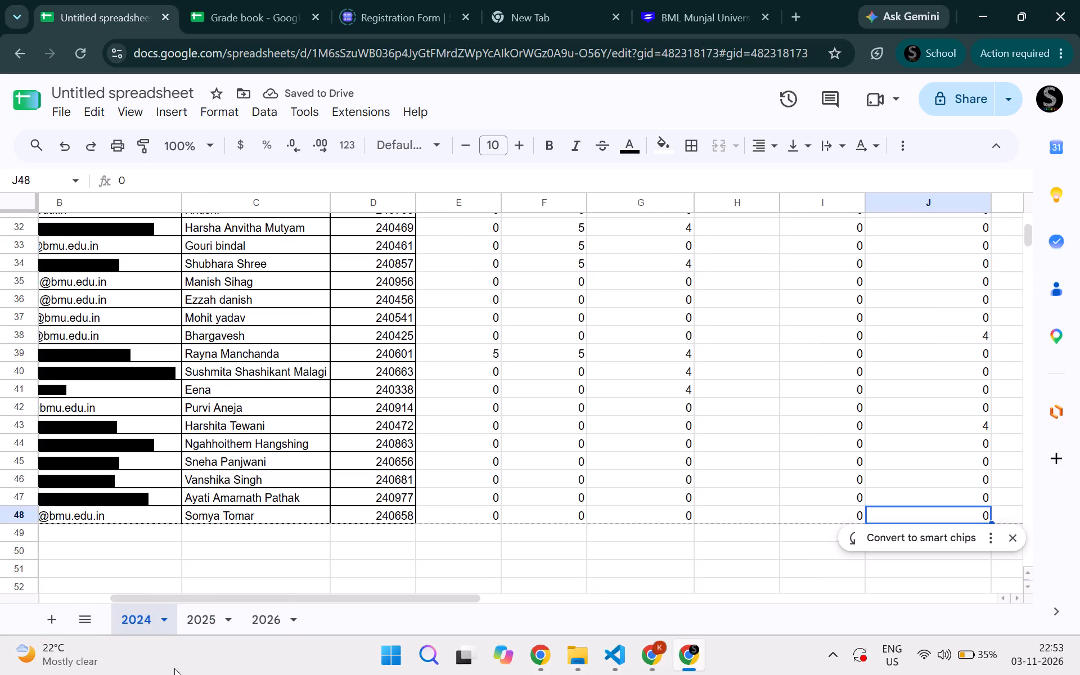
{"action": "left_click", "coordinate": [255, 631]}
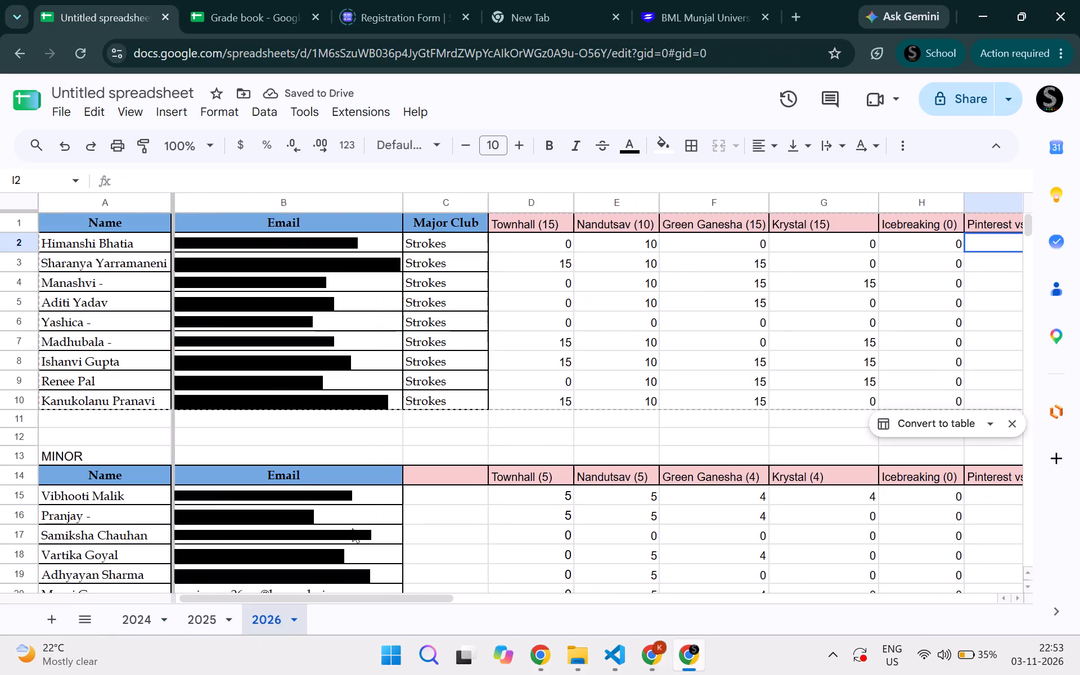
{"action": "scroll", "coordinate": [388, 443], "scroll_direction": "left", "scroll_amount": 4}
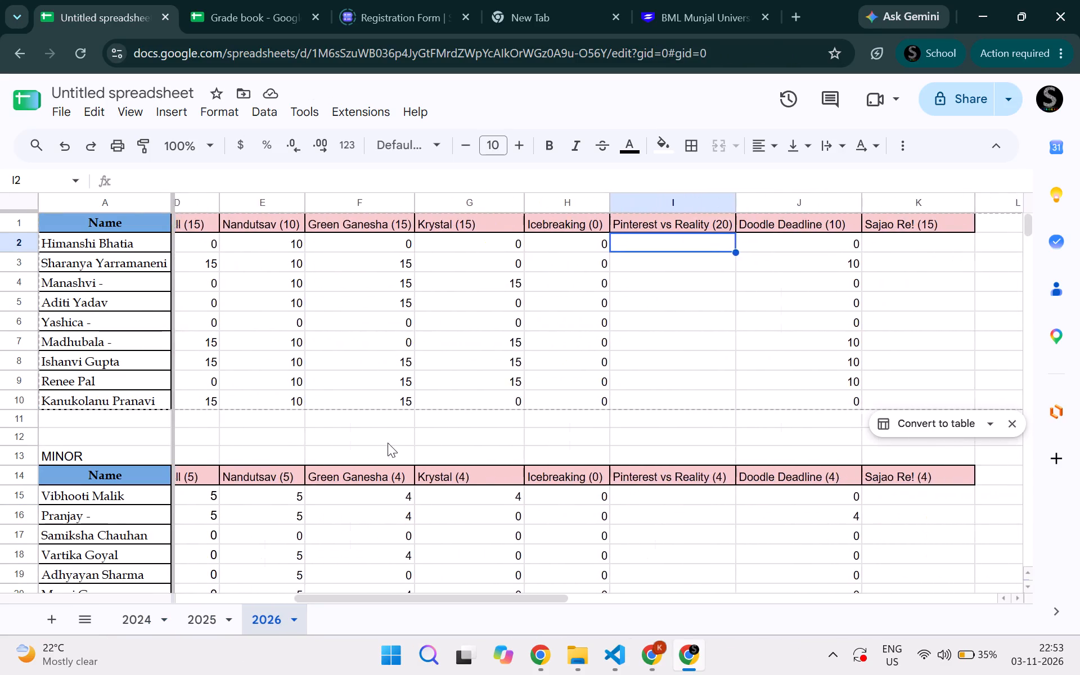
{"action": "scroll", "coordinate": [388, 443], "scroll_direction": "left", "scroll_amount": 1}
{"action": "scroll", "coordinate": [695, 259], "scroll_direction": "up", "scroll_amount": 1}
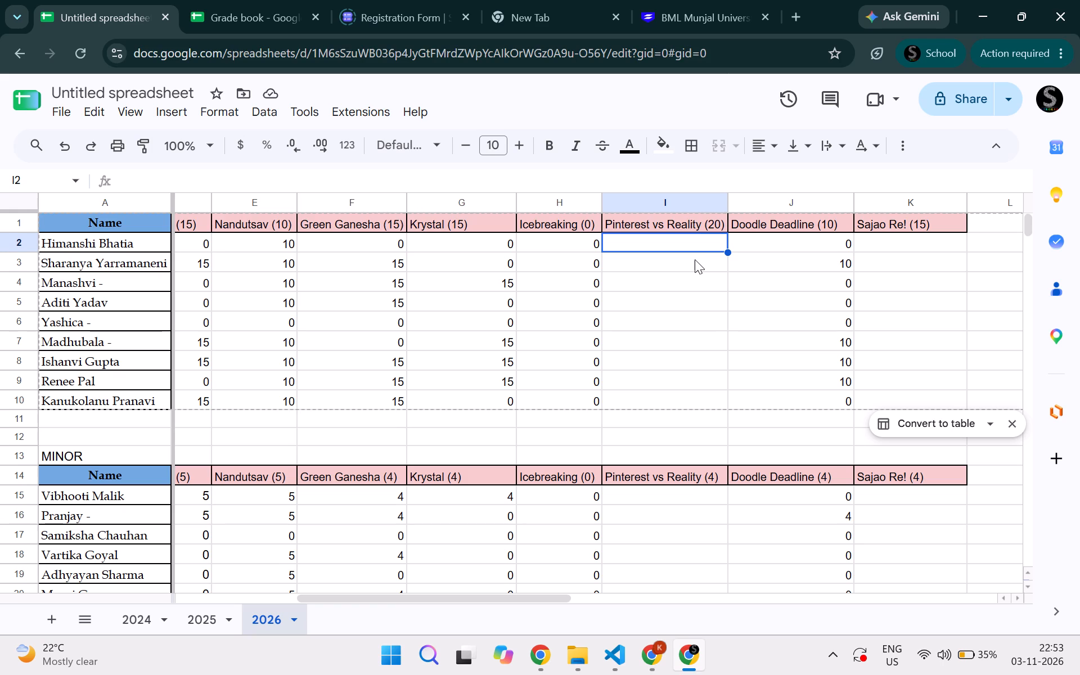
{"action": "scroll", "coordinate": [695, 259], "scroll_direction": "up", "scroll_amount": 1}
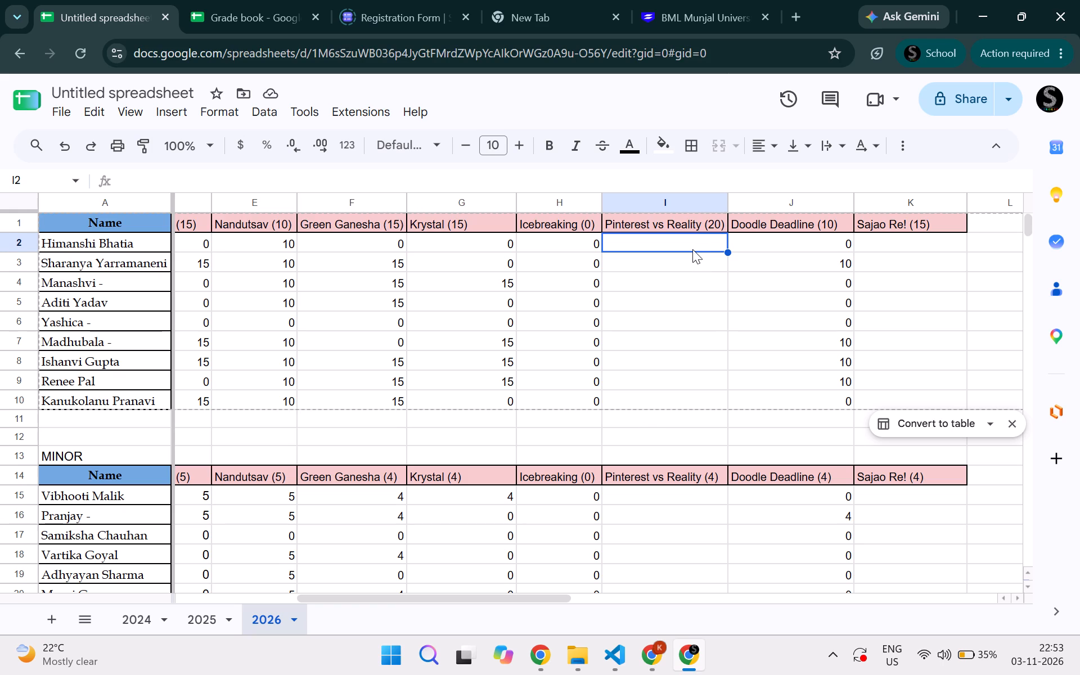
{"action": "left_click", "coordinate": [692, 249]}
{"action": "scroll", "coordinate": [911, 263], "scroll_direction": "left", "scroll_amount": 2}
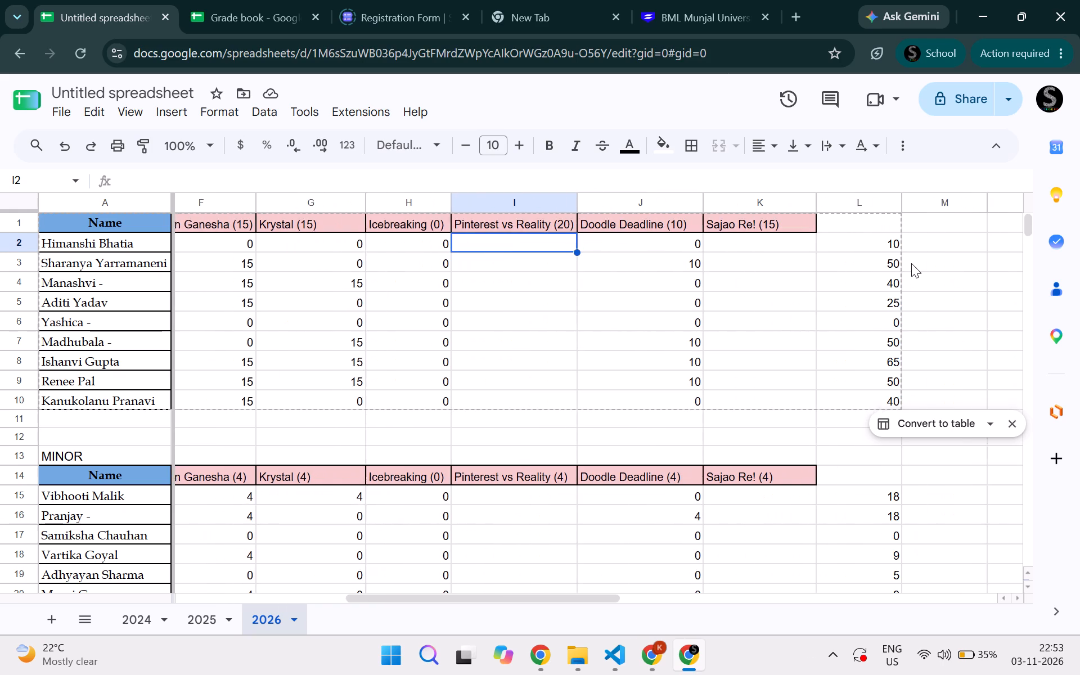
{"action": "scroll", "coordinate": [911, 263], "scroll_direction": "left", "scroll_amount": 1}
{"action": "double_click", "coordinate": [862, 235]}
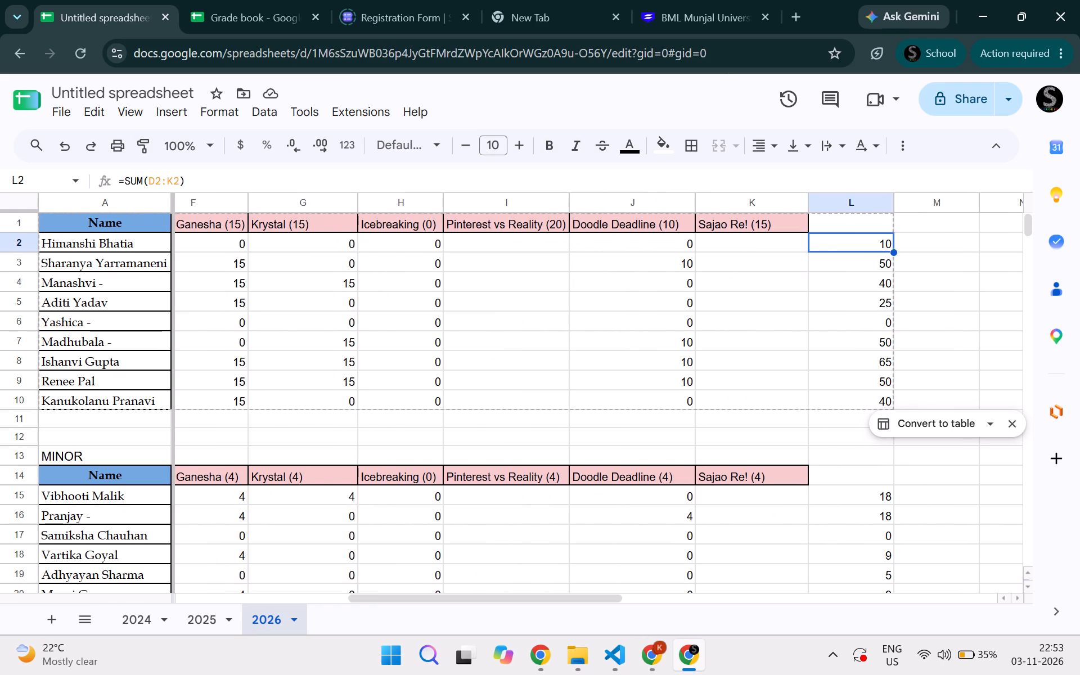
{"action": "left_click", "coordinate": [853, 230]}
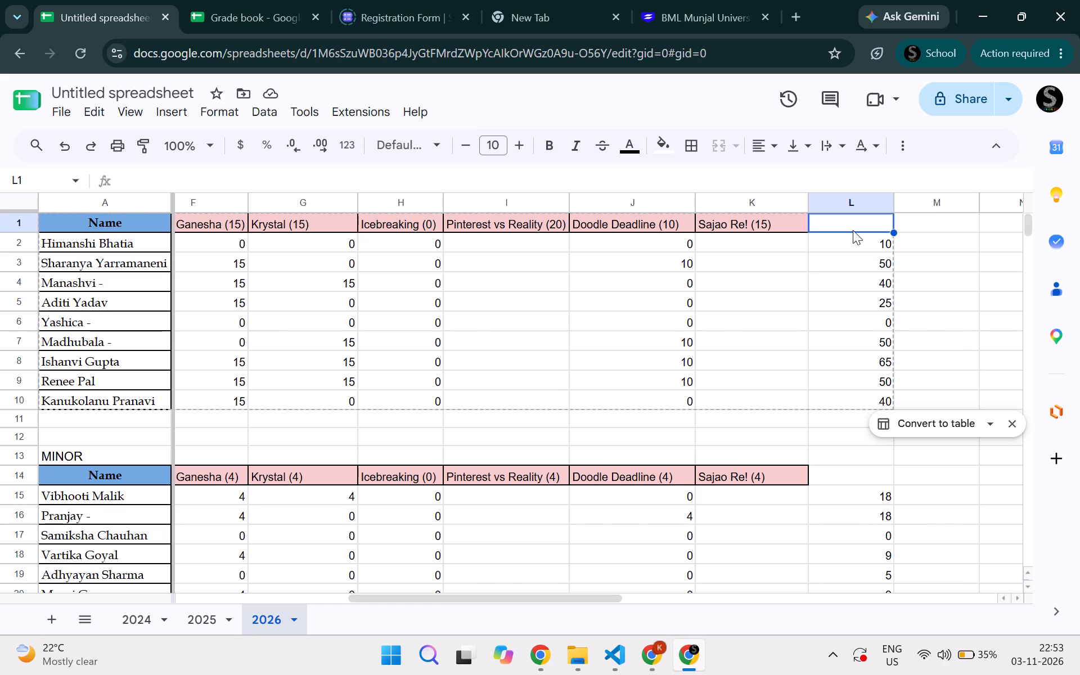
{"action": "left_click", "coordinate": [853, 230]}
{"action": "scroll", "coordinate": [853, 230], "scroll_direction": "right", "scroll_amount": 1}
{"action": "left_click", "coordinate": [835, 234]}
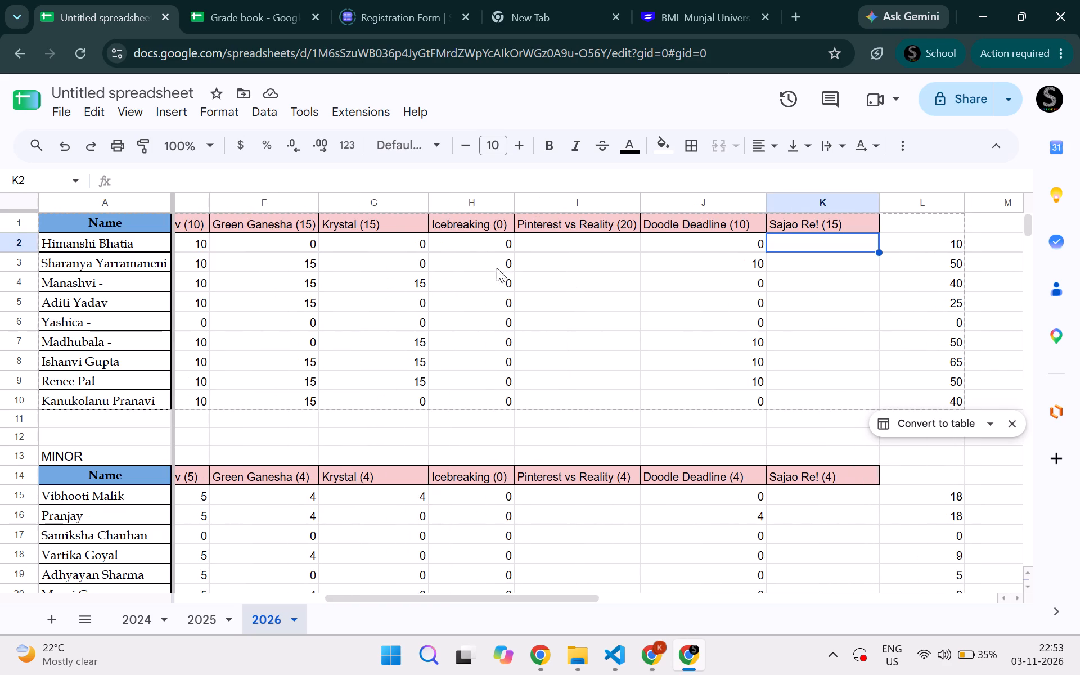
In the 2026 sheet's upper table, enter Pinterest vs Reality scores of 0 in I2, 20 in I3 and I4, and 0 in I5.
{"action": "left_click", "coordinate": [545, 238]}
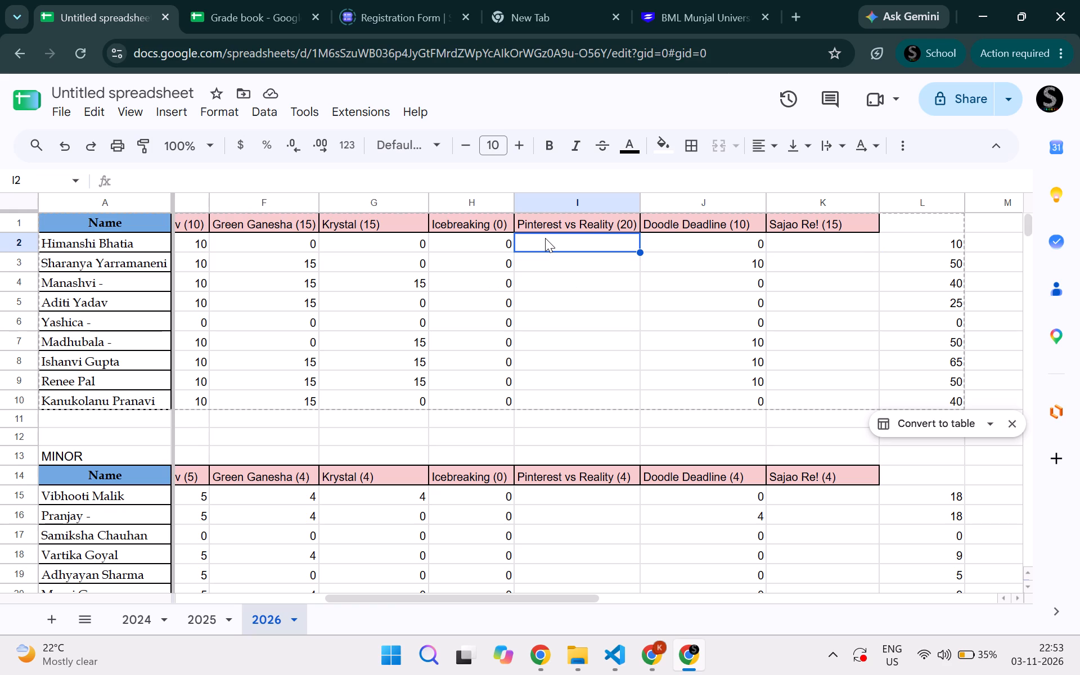
{"action": "key", "text": "0"}
{"action": "key", "text": "Down"}
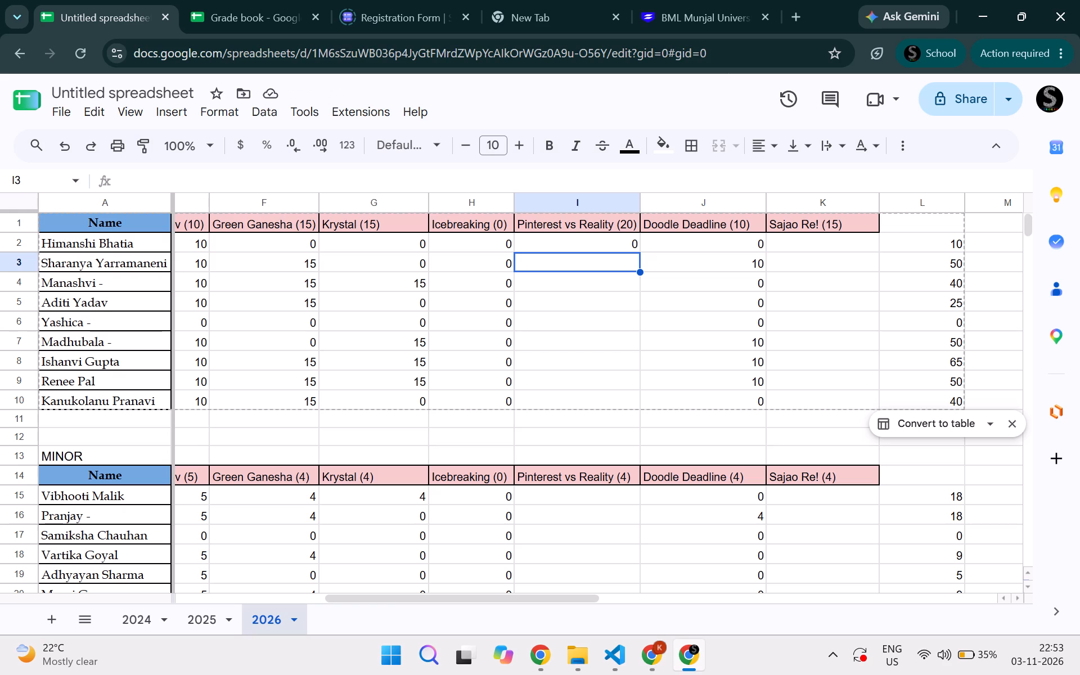
{"action": "type", "text": "20"}
{"action": "key", "text": "Down"}
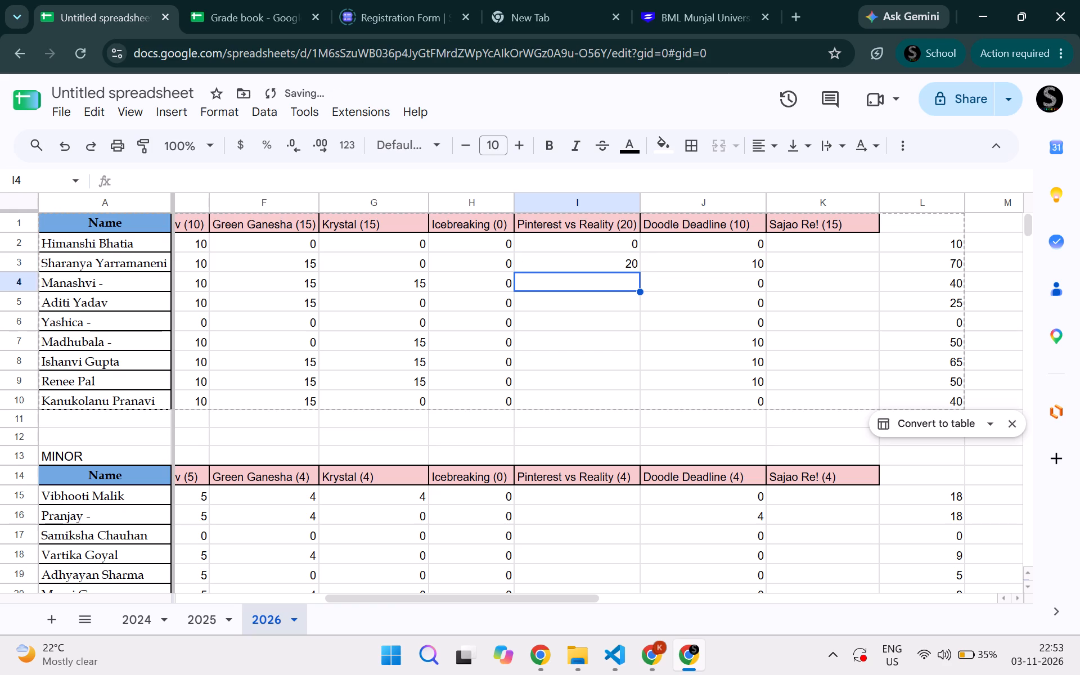
{"action": "type", "text": "20"}
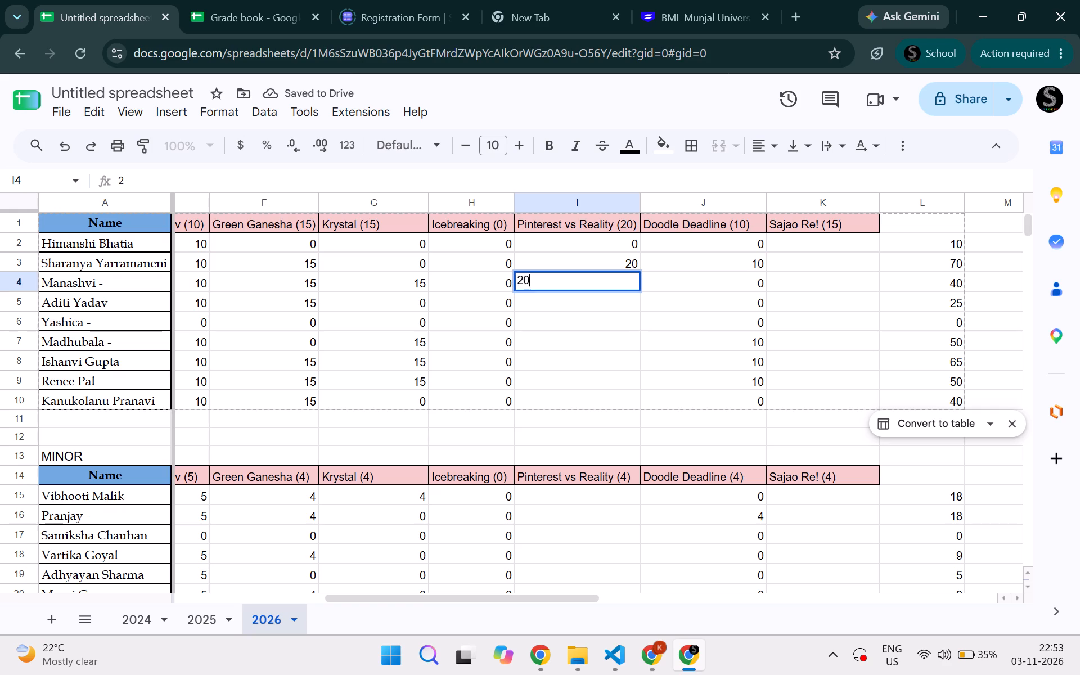
{"action": "key", "text": "Down"}
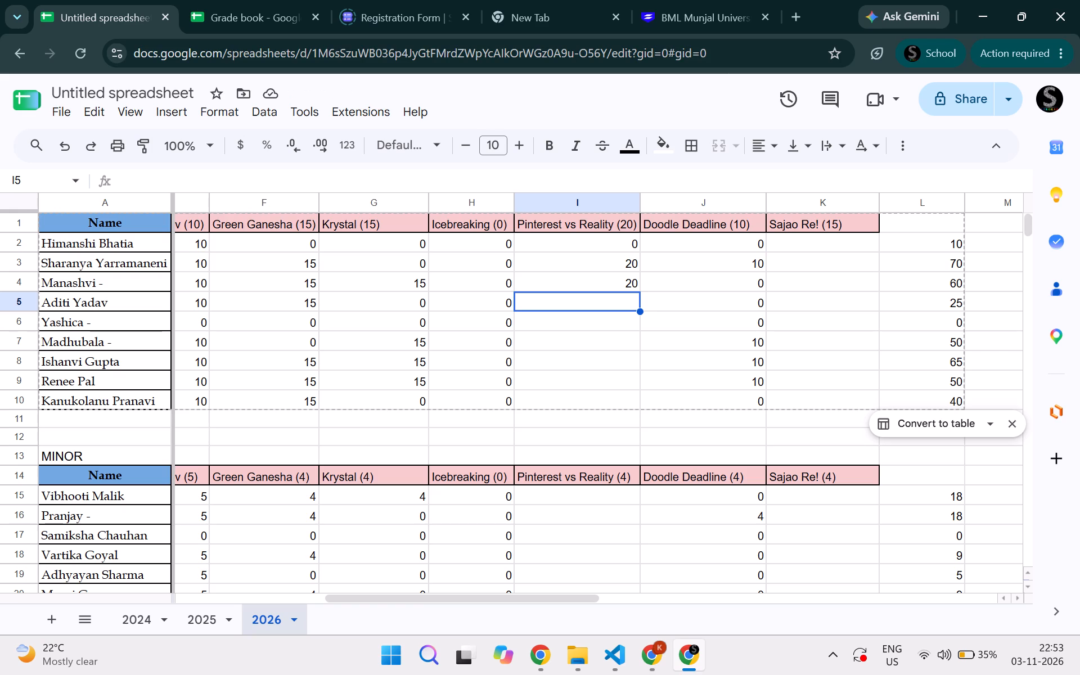
{"action": "key", "text": "0"}
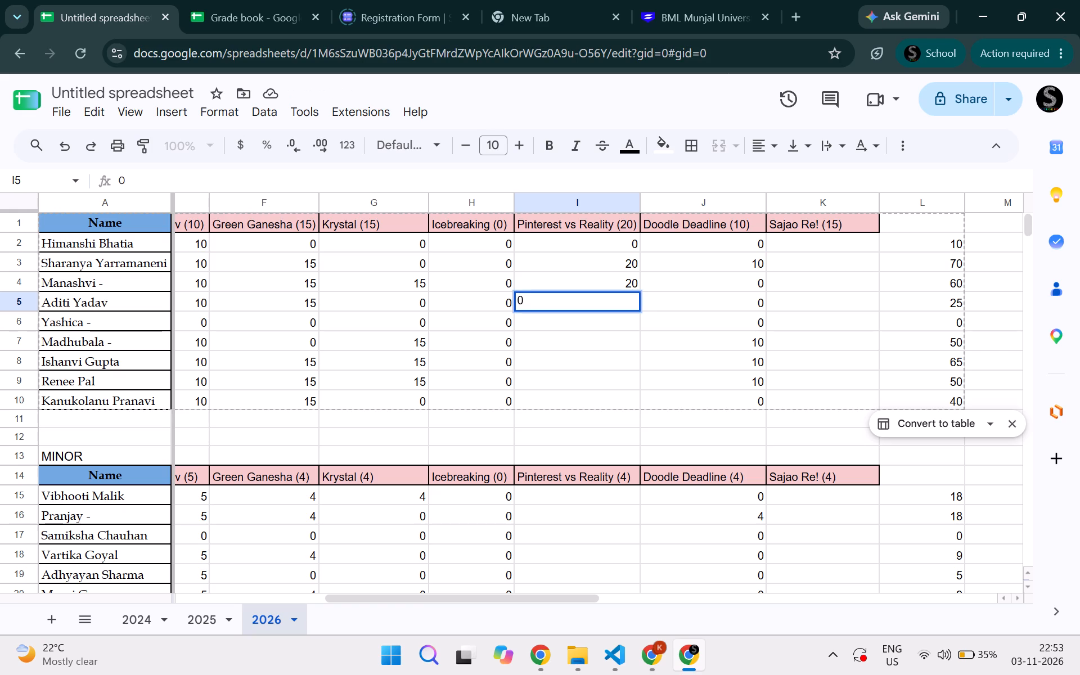
{"action": "key", "text": "Down"}
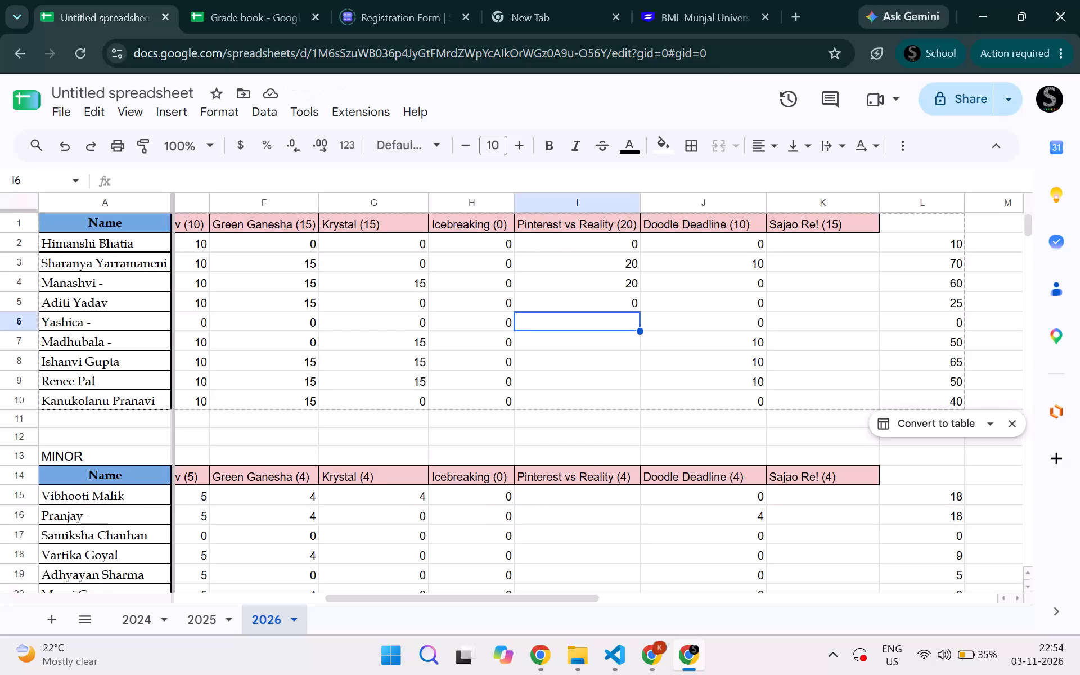
Enter Pinterest vs Reality scores of 20 in I6, 0 in I7, and 20 in each of I8 to I10.
{"action": "key", "text": "2"}
{"action": "key", "text": "0"}
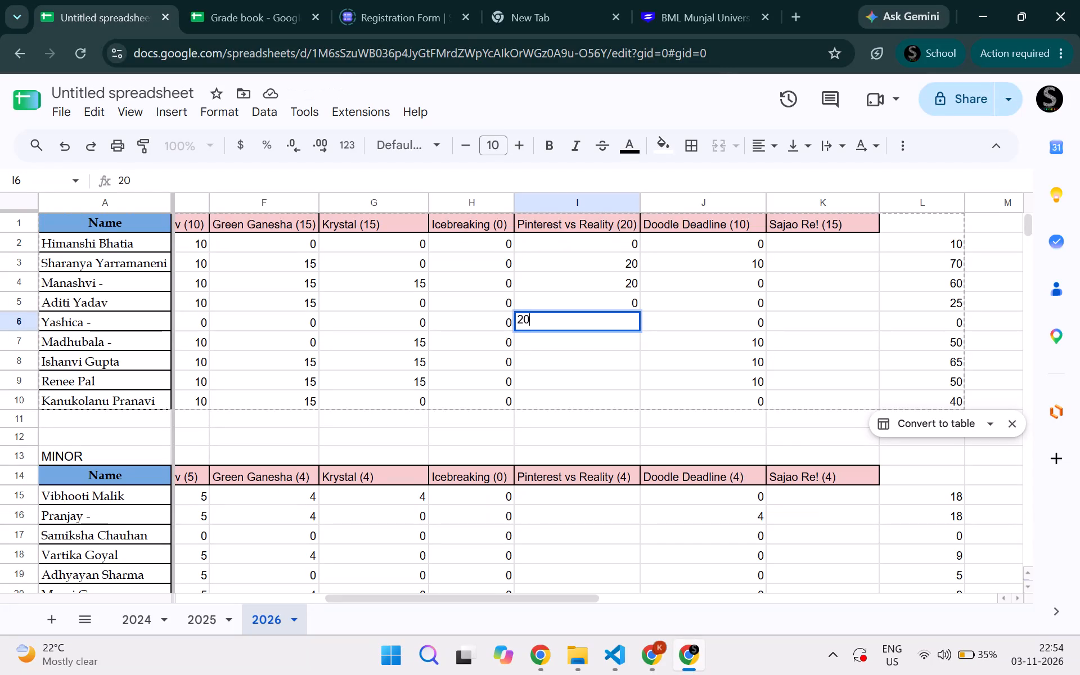
{"action": "key", "text": "Down"}
{"action": "key", "text": "0"}
{"action": "key", "text": "Down"}
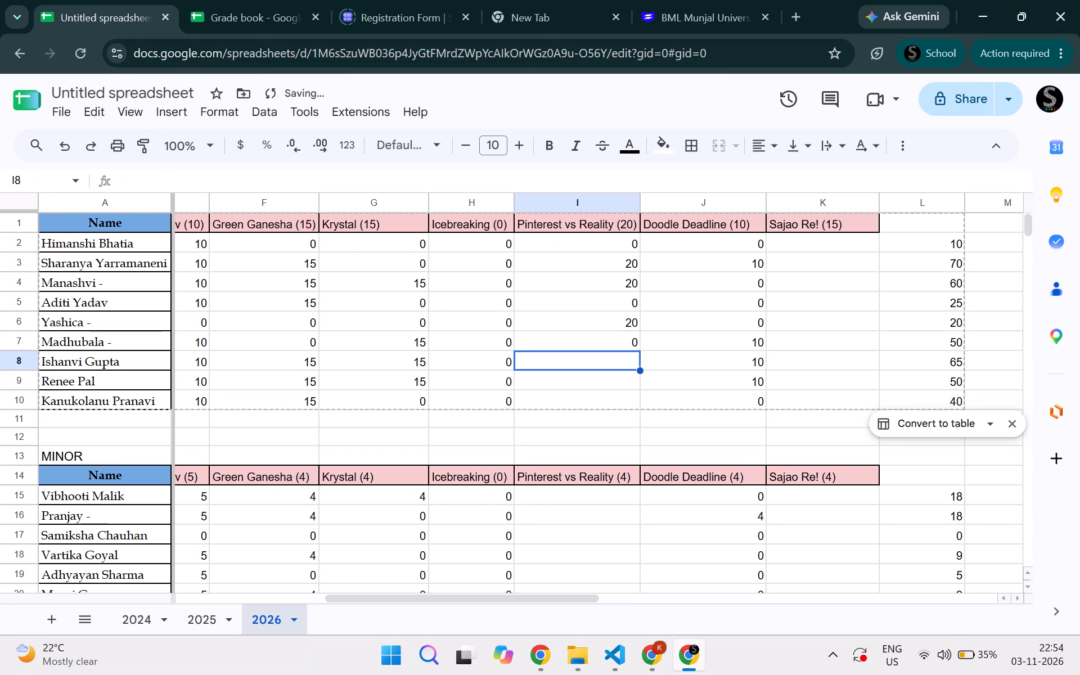
{"action": "type", "text": "20"}
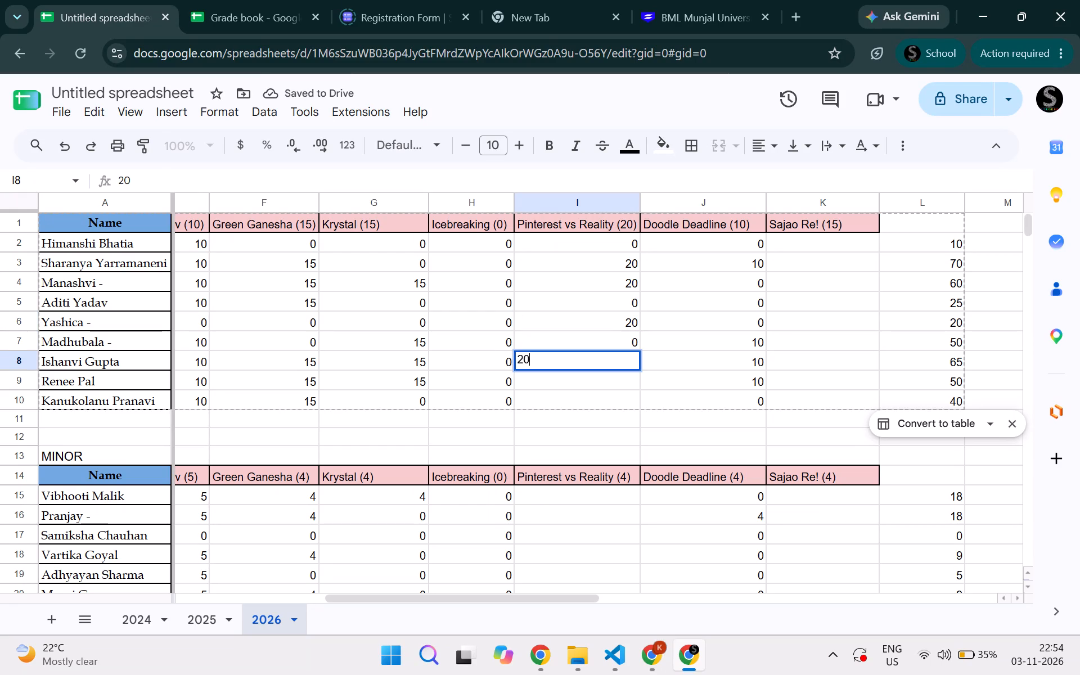
{"action": "key", "text": "Down"}
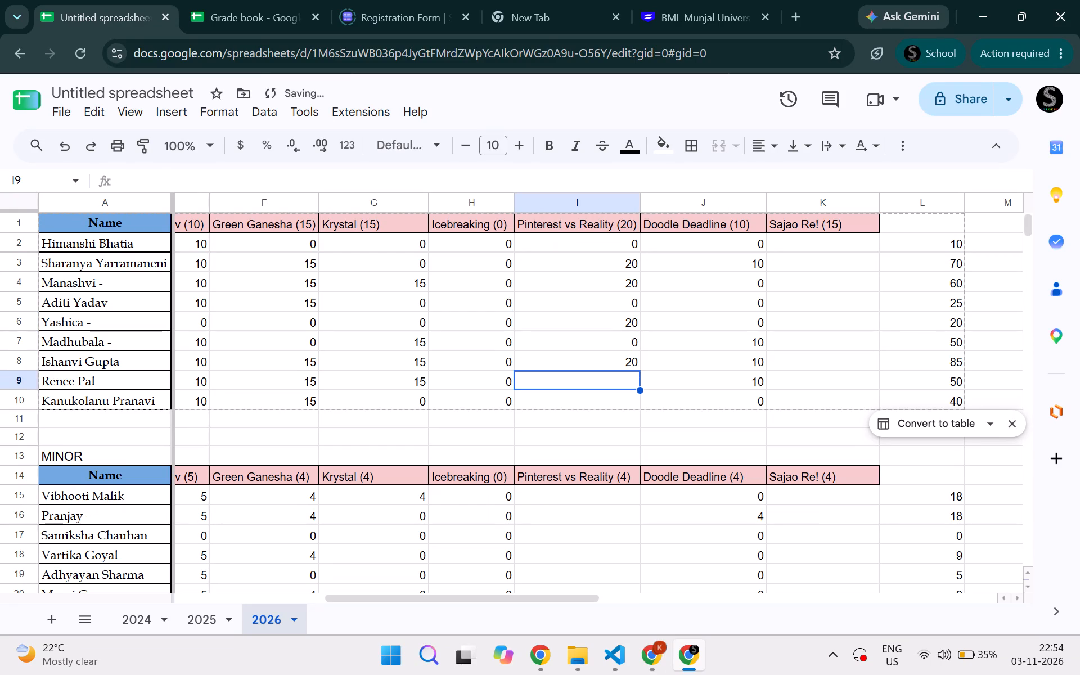
{"action": "type", "text": "20"}
{"action": "key", "text": "Down"}
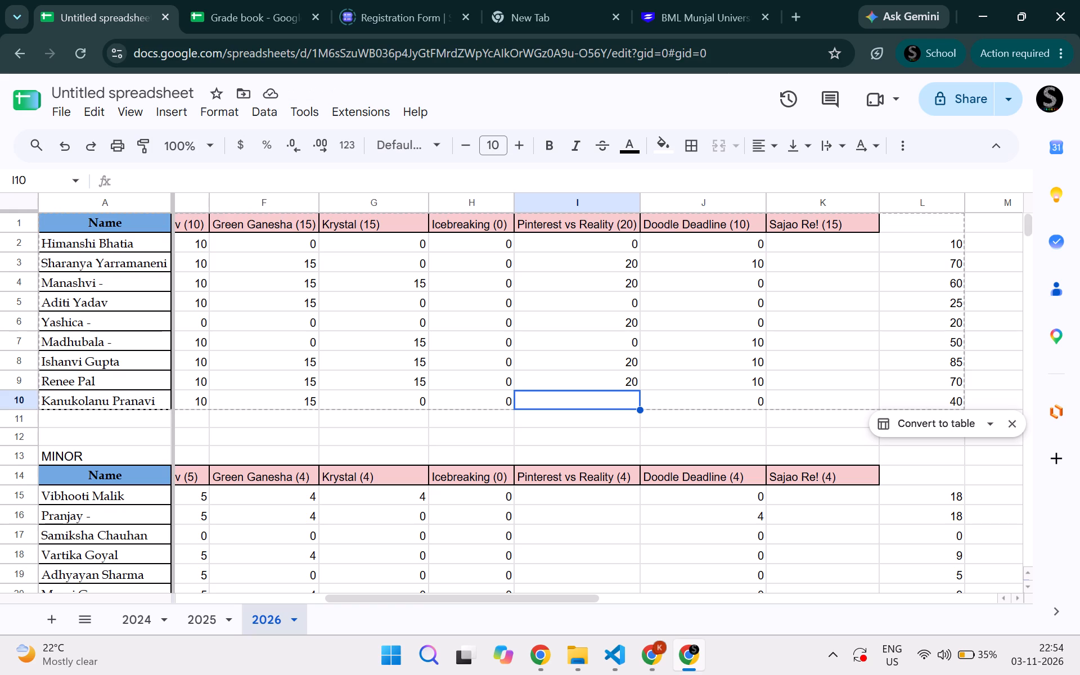
{"action": "type", "text": "20"}
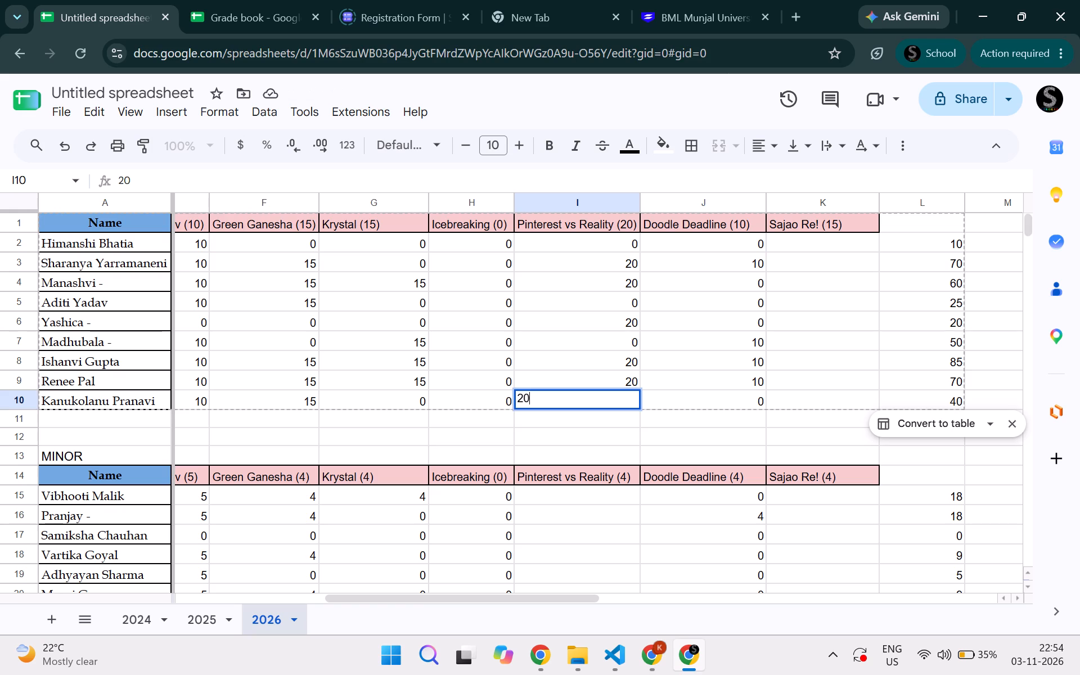
In the 2026 sheet's MINOR table, enter Pinterest vs Reality scores of 4 in I15 and 0 in I16 and I17.
{"action": "left_click", "coordinate": [570, 503]}
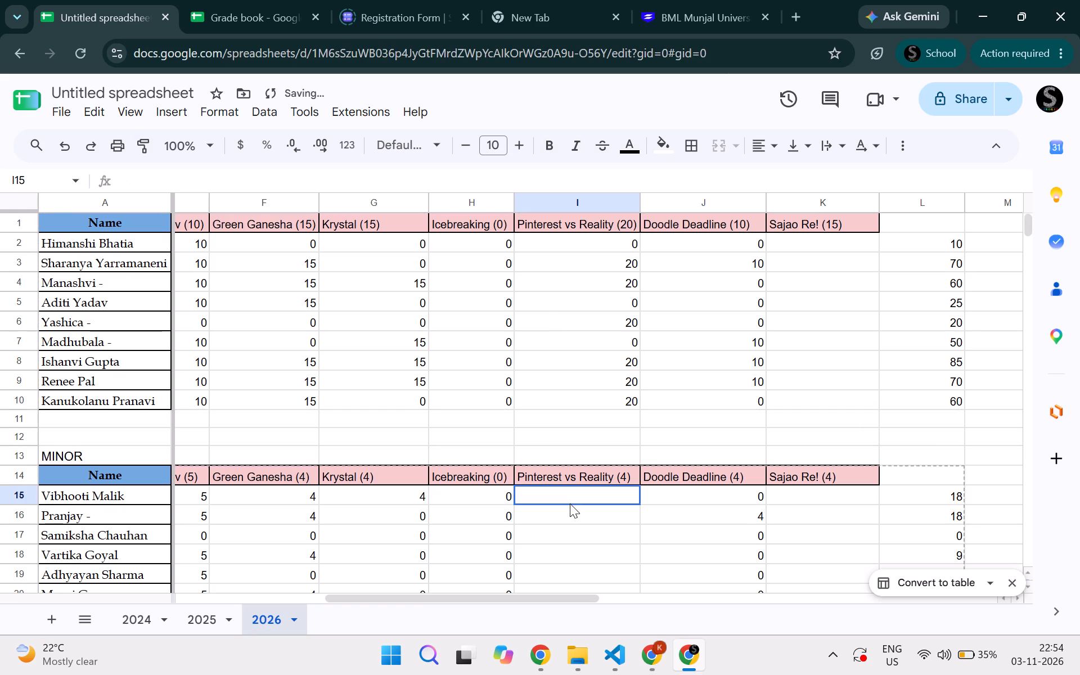
{"action": "scroll", "coordinate": [570, 503], "scroll_direction": "down", "scroll_amount": 1}
{"action": "scroll", "coordinate": [570, 503], "scroll_direction": "up", "scroll_amount": 1}
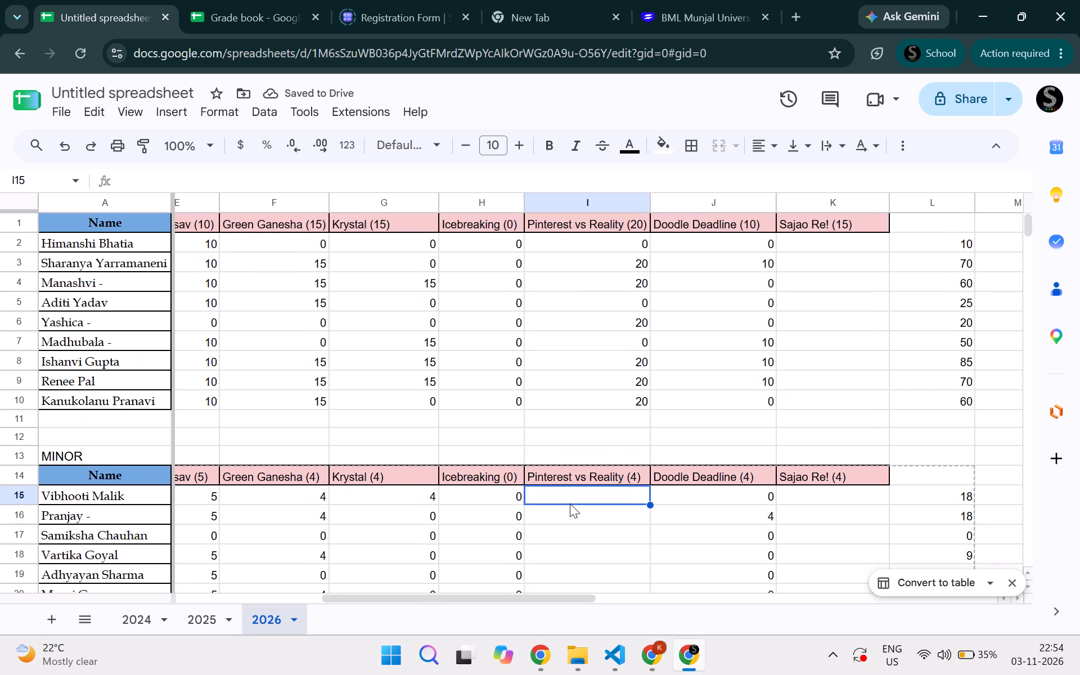
{"action": "scroll", "coordinate": [666, 454], "scroll_direction": "down", "scroll_amount": 1}
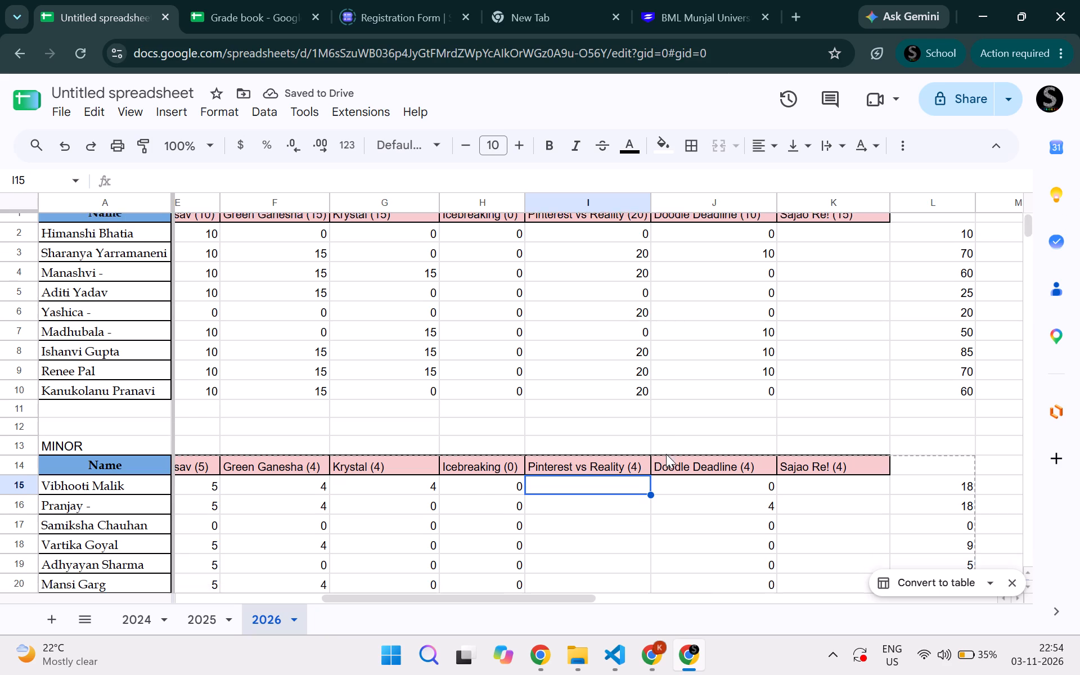
{"action": "scroll", "coordinate": [666, 454], "scroll_direction": "down", "scroll_amount": 1}
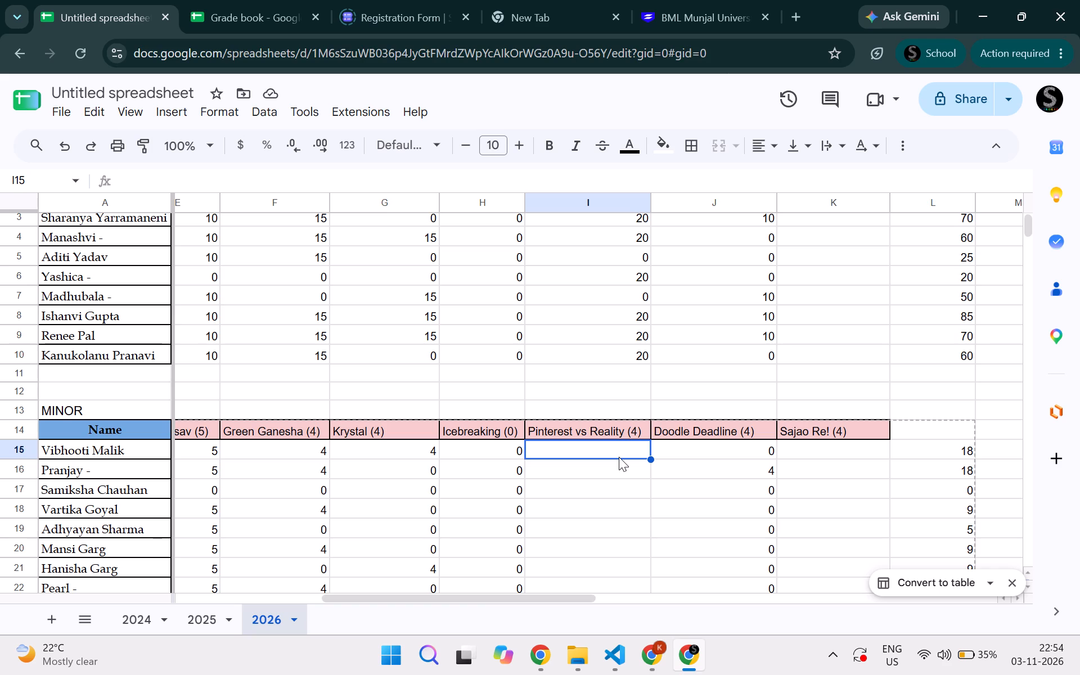
{"action": "key", "text": "4"}
{"action": "key", "text": "Down"}
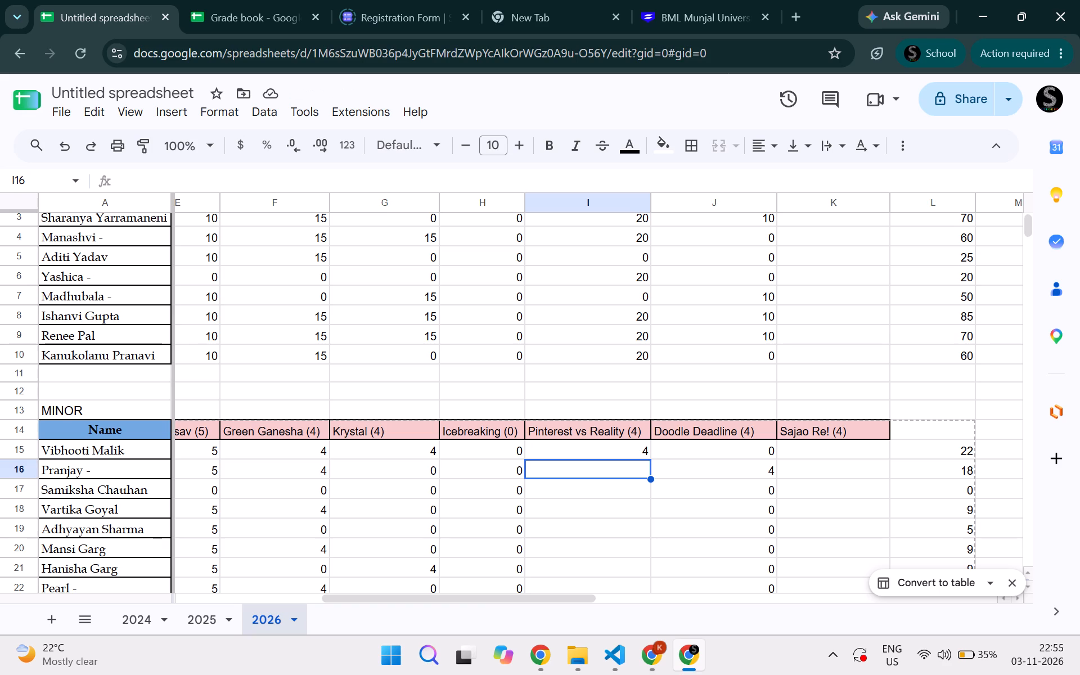
{"action": "key", "text": "0"}
{"action": "key", "text": "Down"}
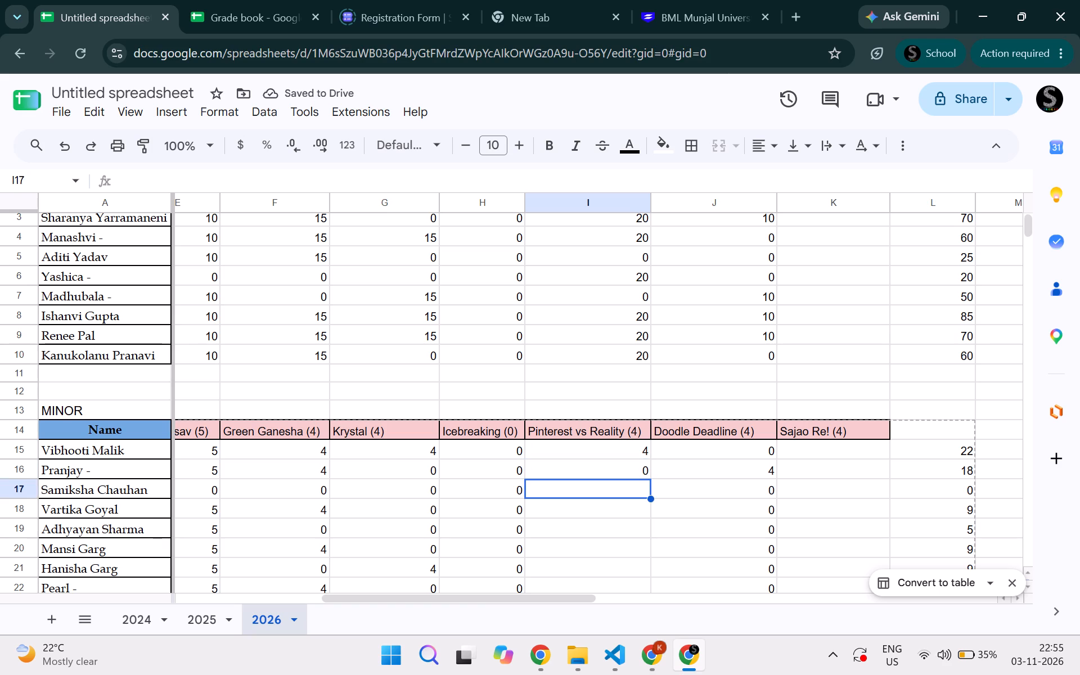
{"action": "key", "text": "0"}
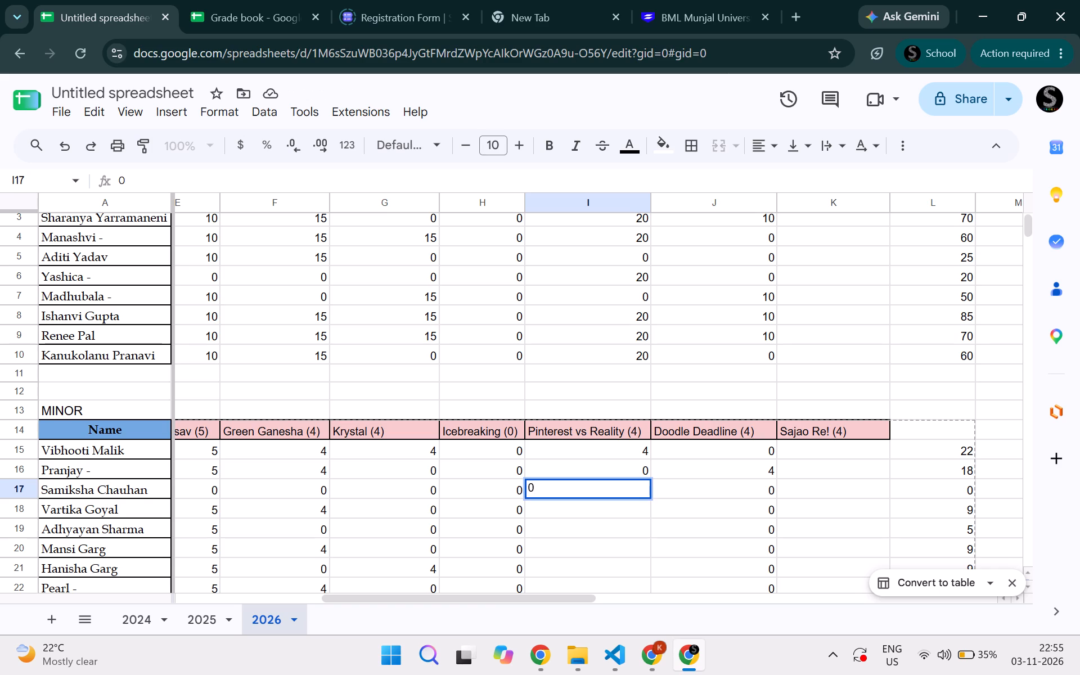
{"action": "key", "text": "Down"}
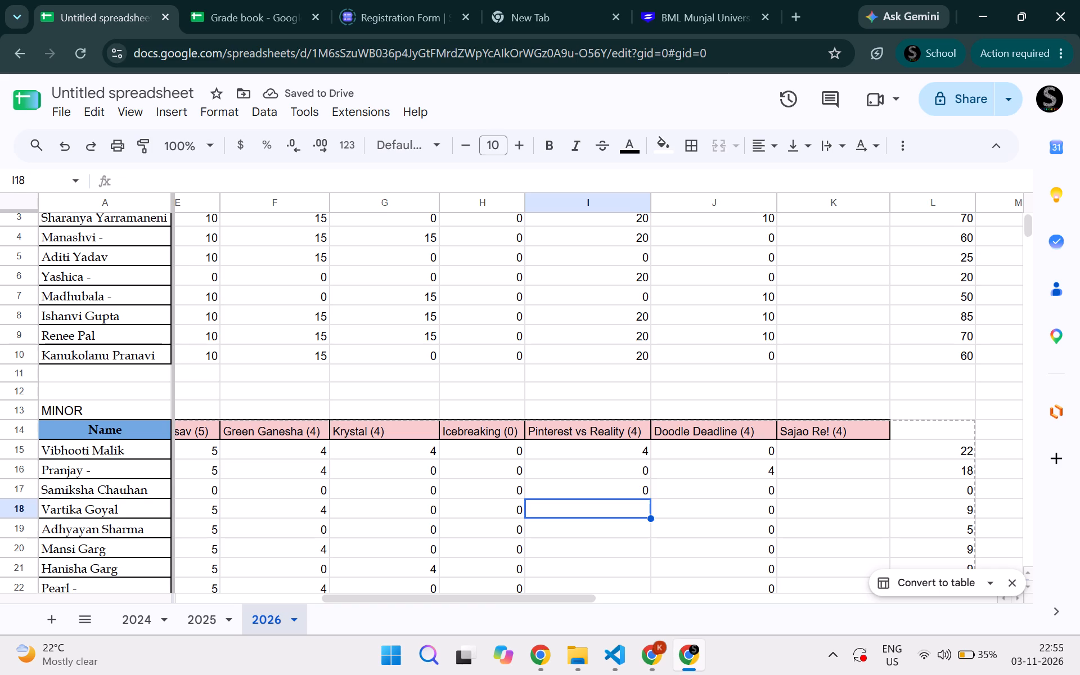
Enter a Pinterest vs Reality score of 0 in each of cells I18 to I20.
{"action": "key", "text": "0"}
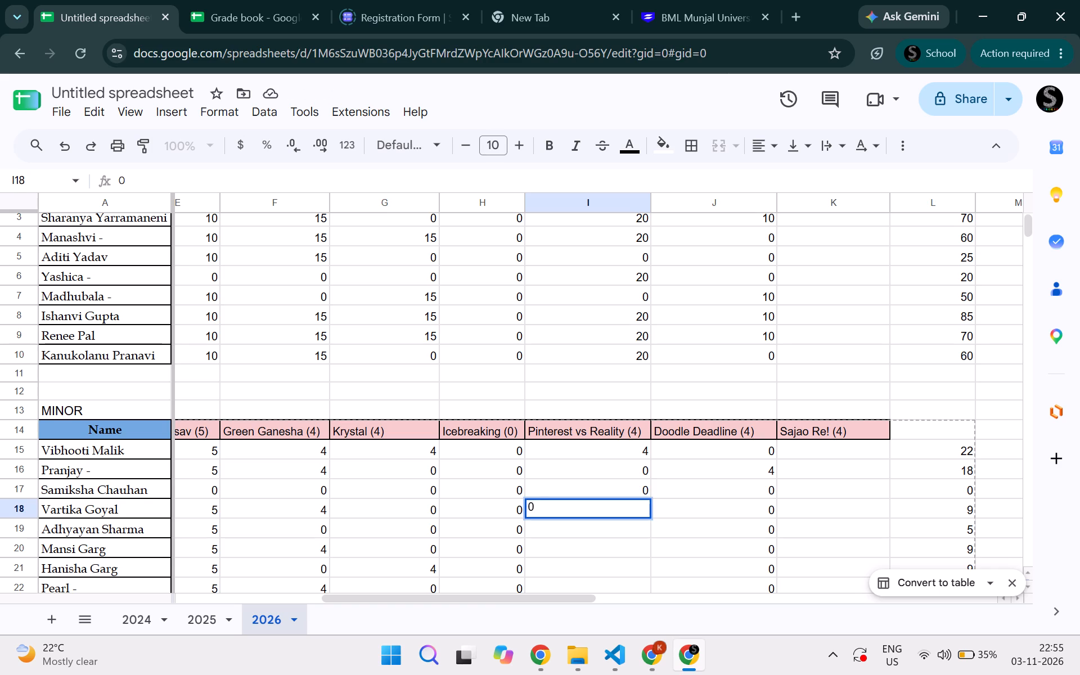
{"action": "key", "text": "Down"}
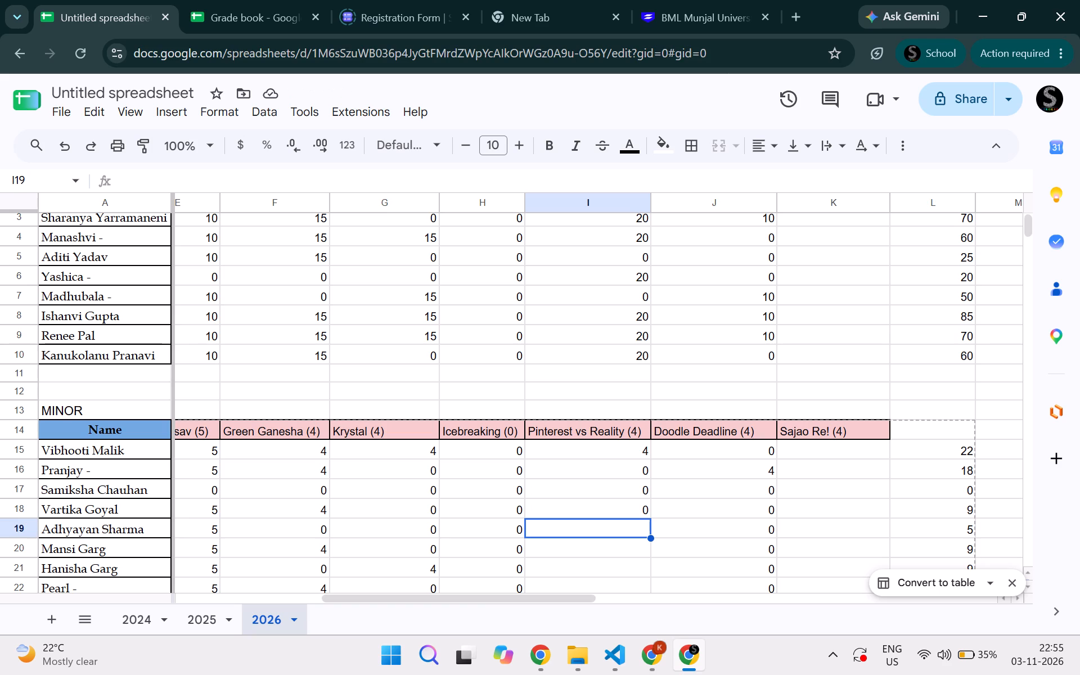
{"action": "key", "text": "0"}
{"action": "key", "text": "Down"}
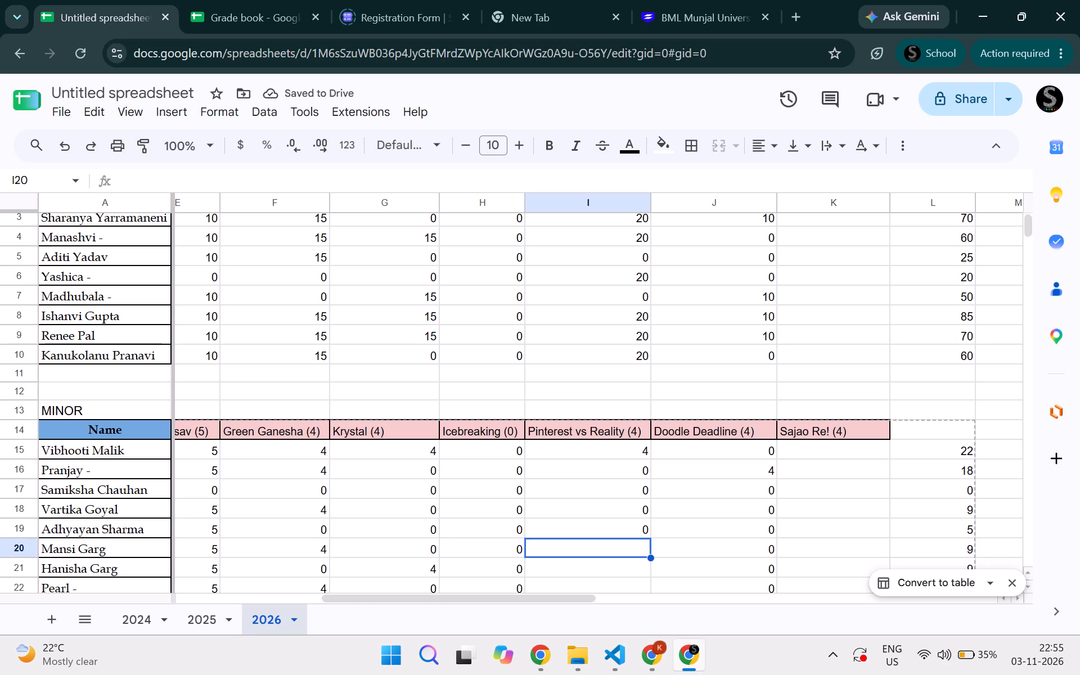
{"action": "key", "text": "0"}
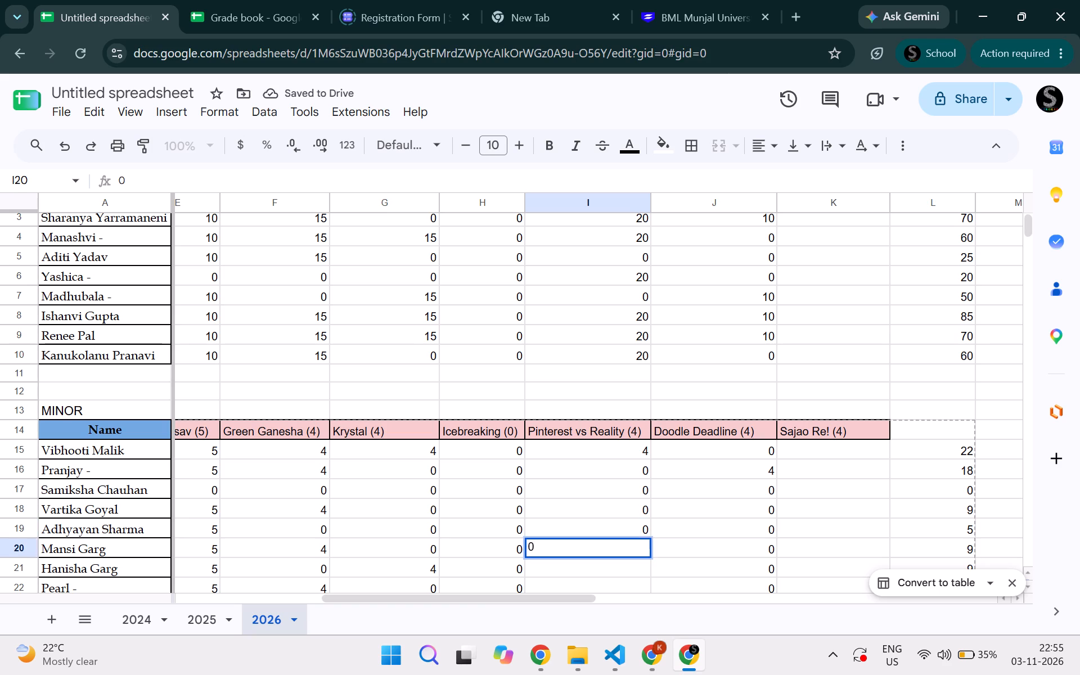
{"action": "key", "text": "Down"}
{"action": "scroll", "coordinate": [619, 457], "scroll_direction": "down", "scroll_amount": 1}
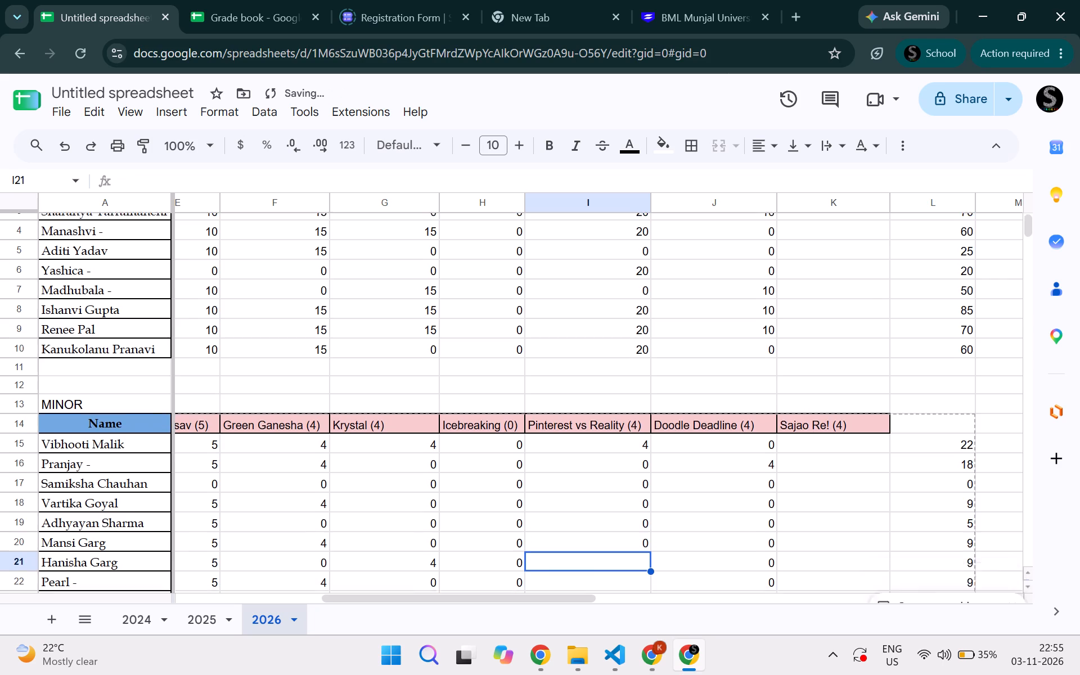
In the 2026 sheet's MINOR table, enter Pinterest vs Reality scores of 4 in I21, 0 in I22, and 4 in I23 and I24.
{"action": "scroll", "coordinate": [619, 457], "scroll_direction": "down", "scroll_amount": 2}
{"action": "key", "text": "4"}
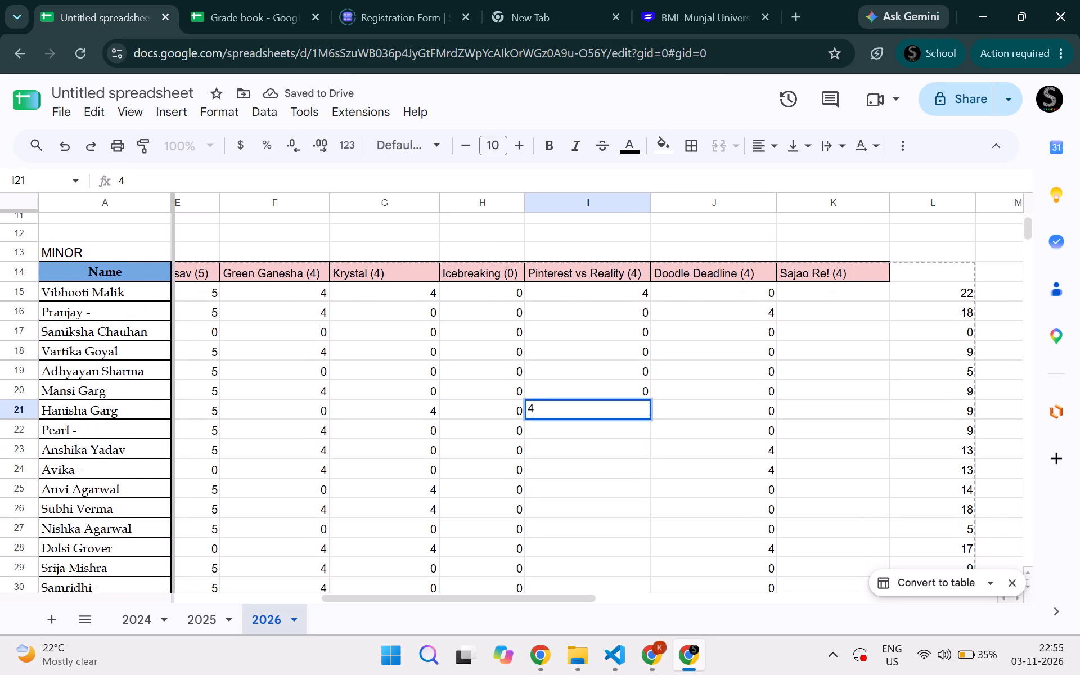
{"action": "key", "text": "Down"}
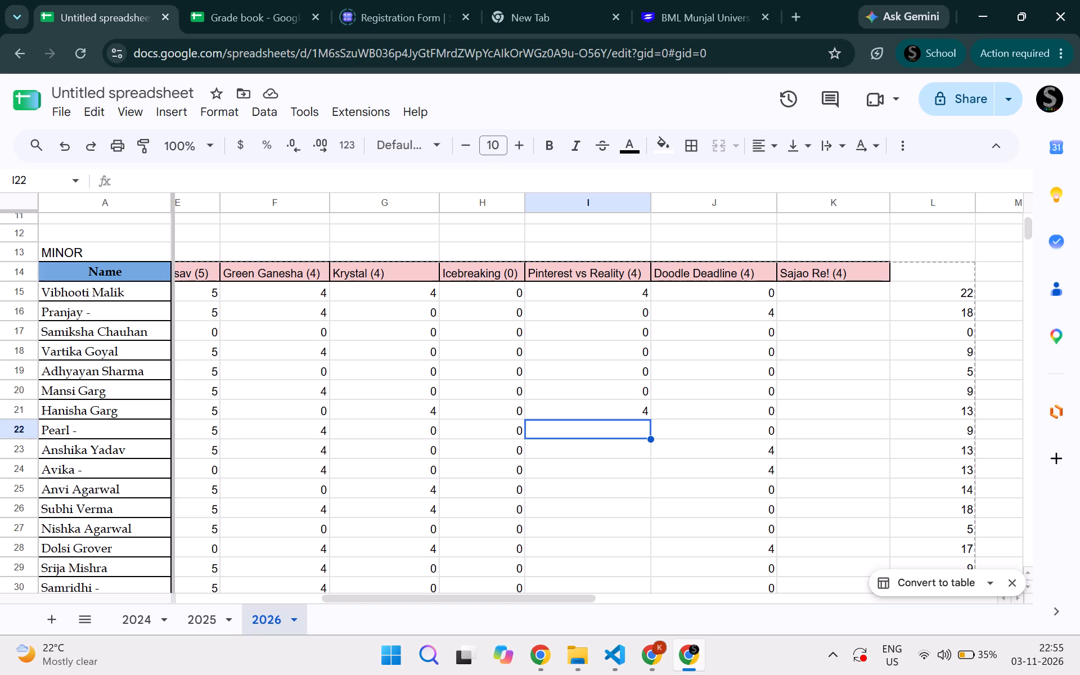
{"action": "key", "text": "0"}
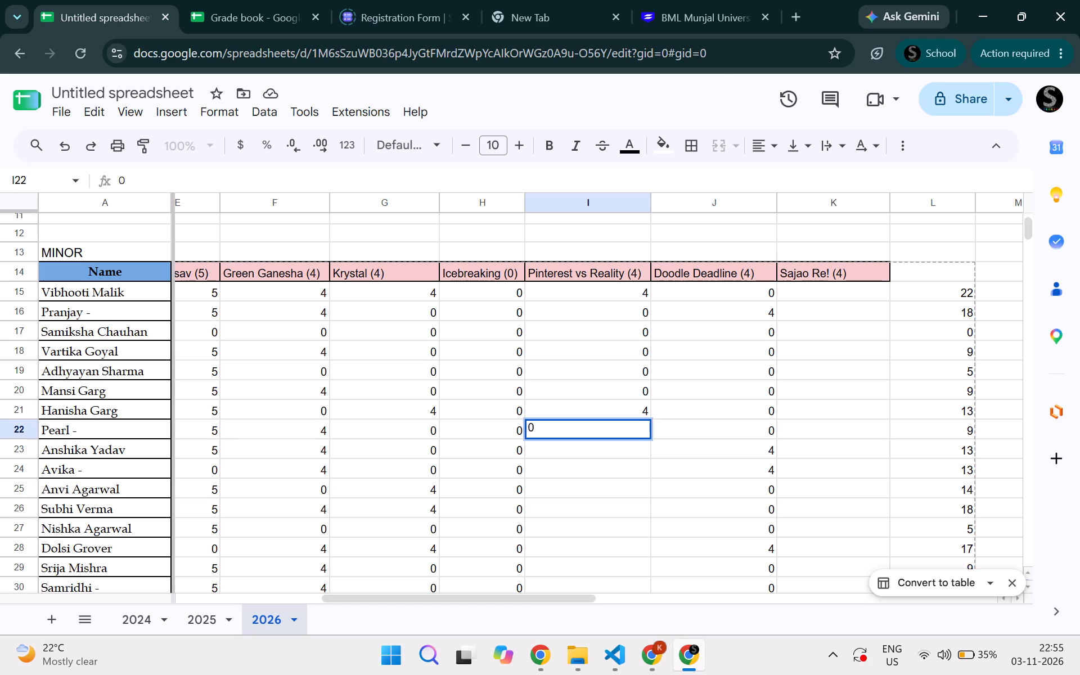
{"action": "key", "text": "Down"}
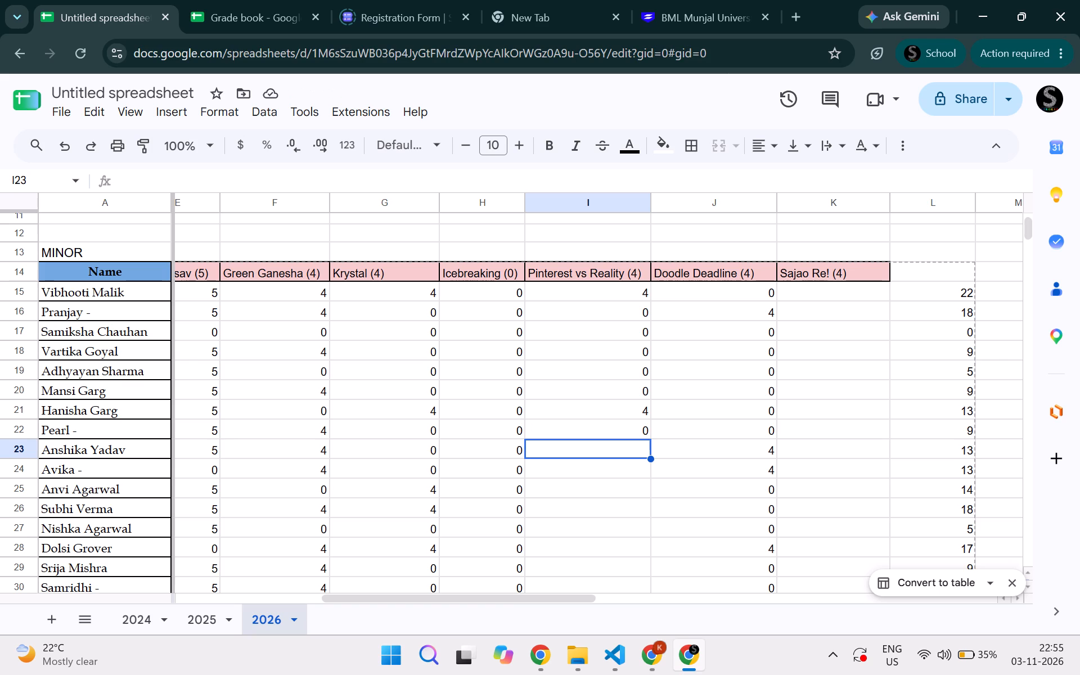
{"action": "key", "text": "4"}
{"action": "key", "text": "Down"}
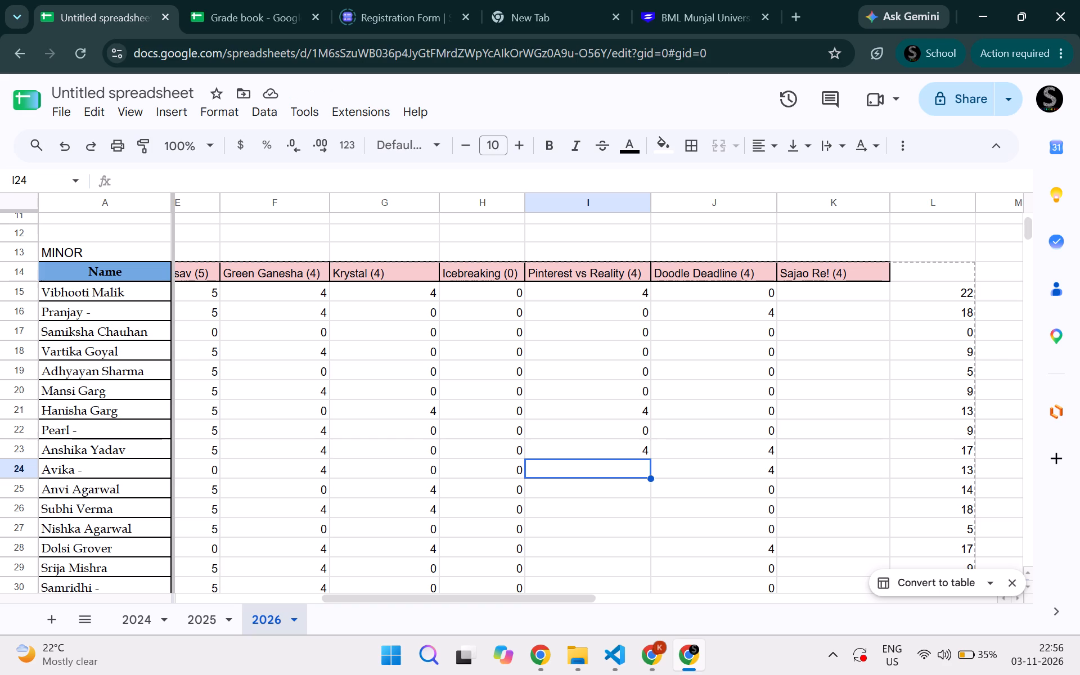
{"action": "key", "text": "4"}
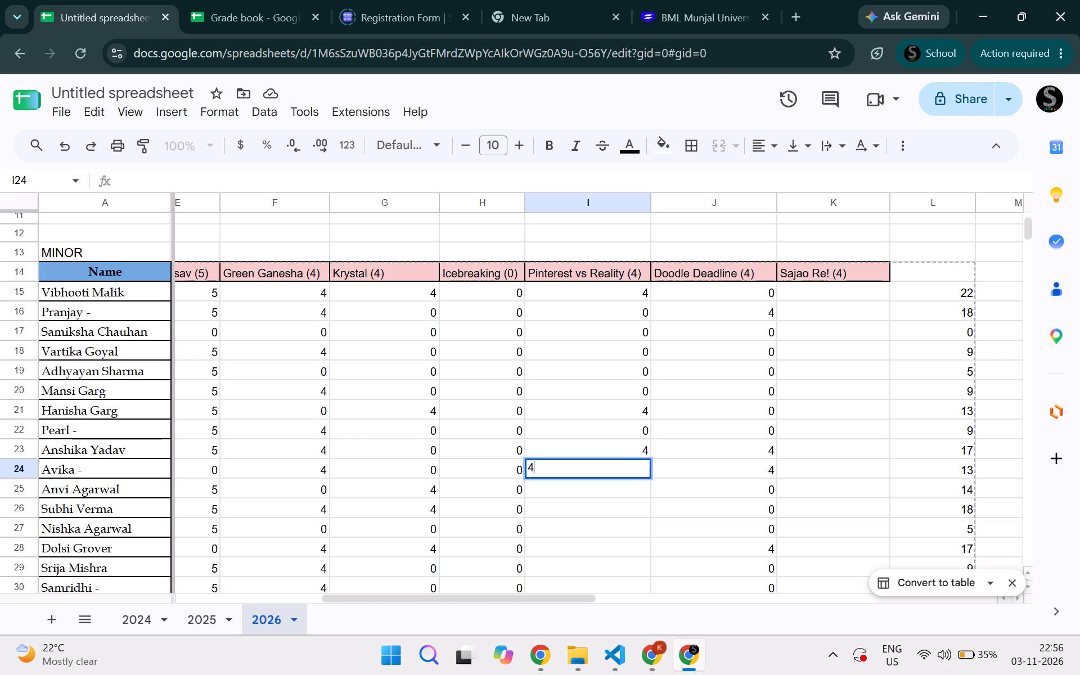
{"action": "key", "text": "Down"}
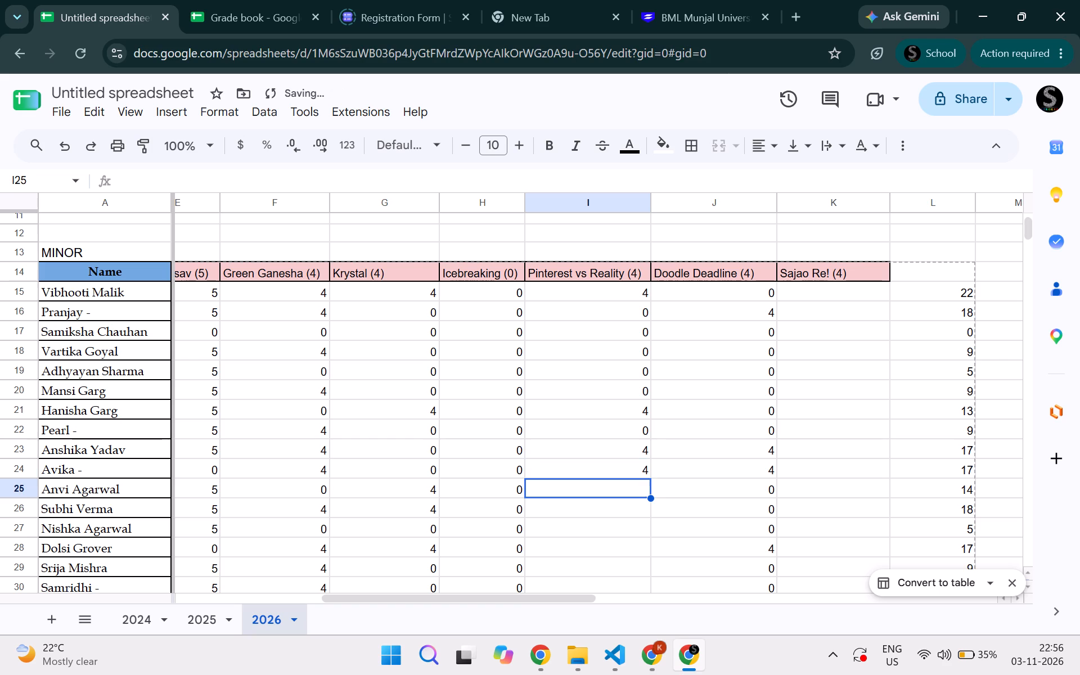
Enter Pinterest vs Reality scores of 0 in I25, 4 in I26, and 0 in I27.
{"action": "key", "text": "0"}
{"action": "key", "text": "Down"}
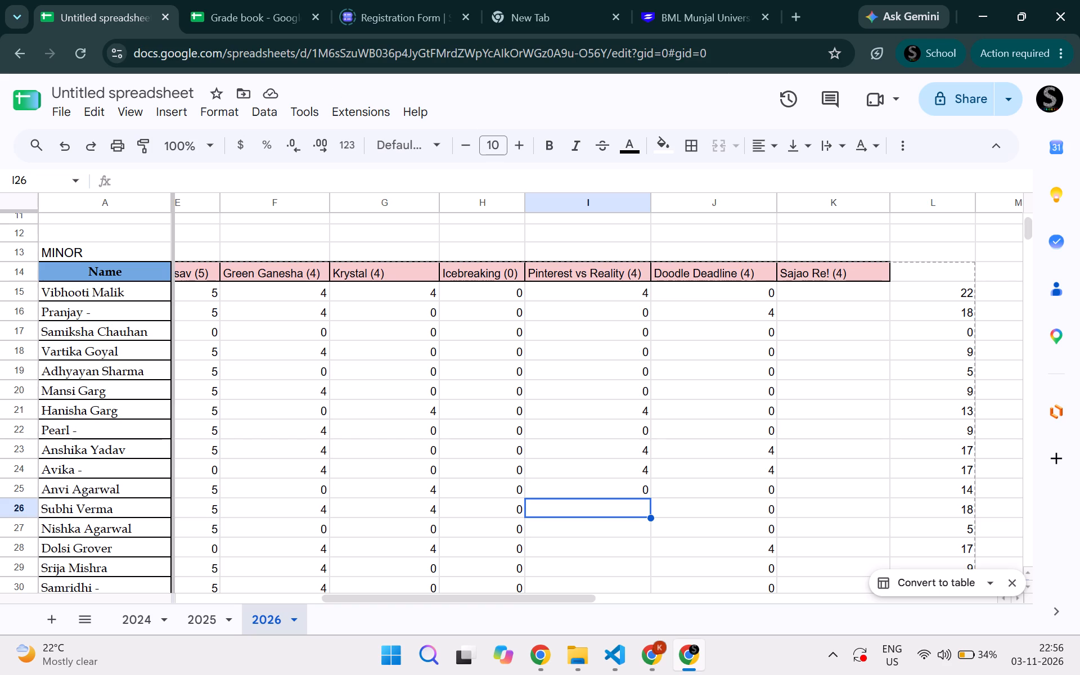
{"action": "key", "text": "0"}
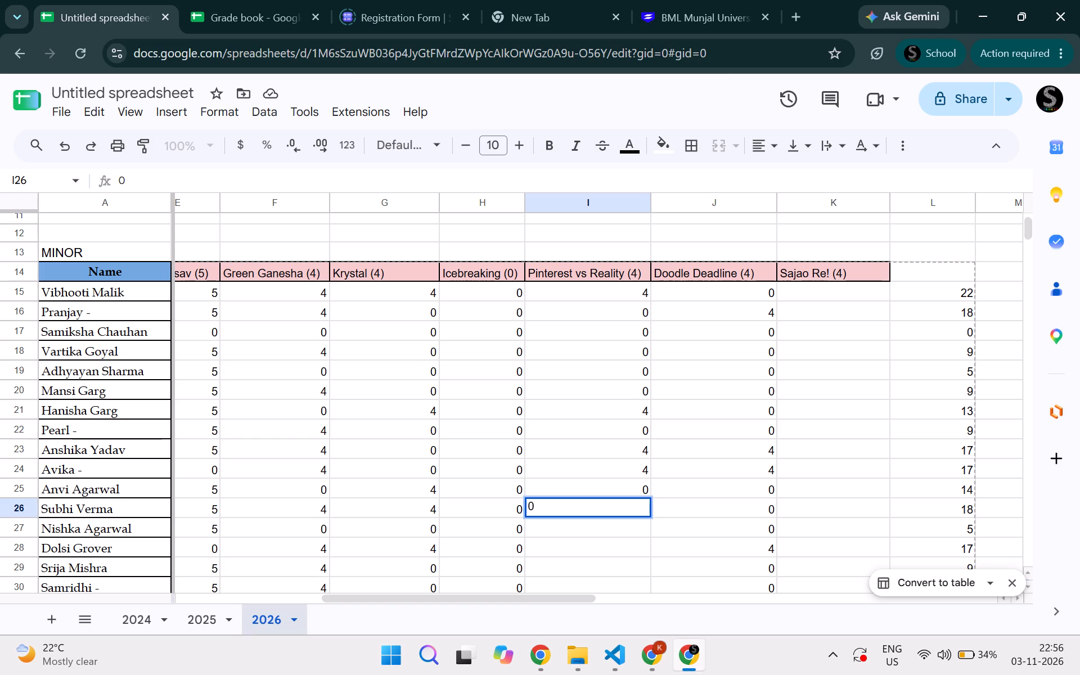
{"action": "key", "text": "BackSpace"}
{"action": "key", "text": "4"}
{"action": "key", "text": "Down"}
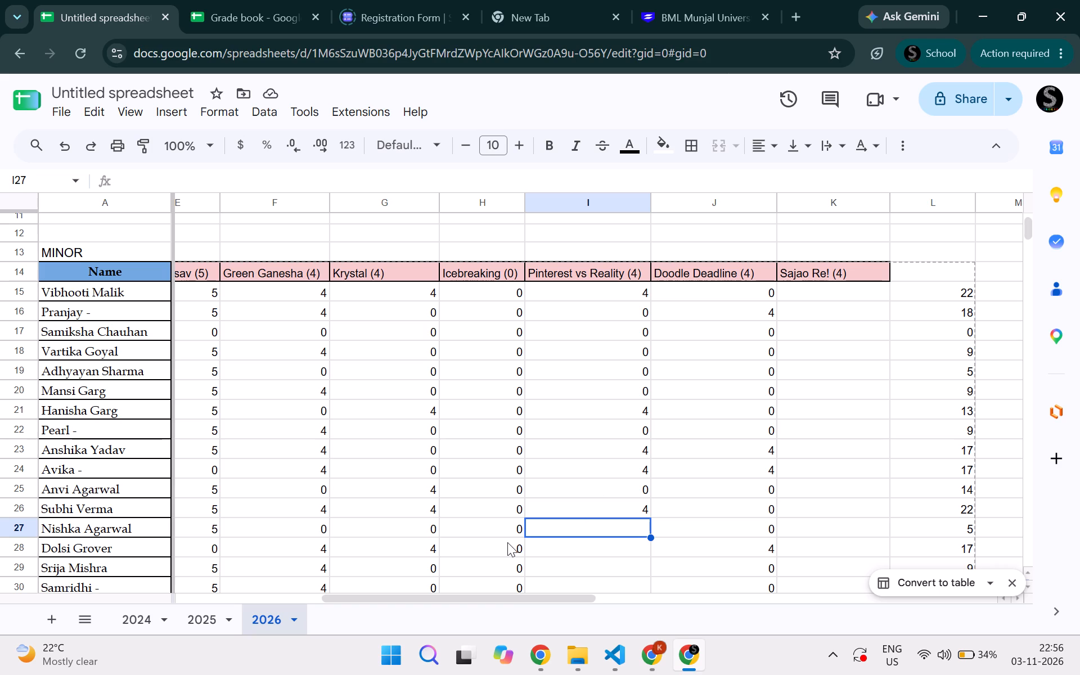
{"action": "scroll", "coordinate": [519, 569], "scroll_direction": "down", "scroll_amount": 1}
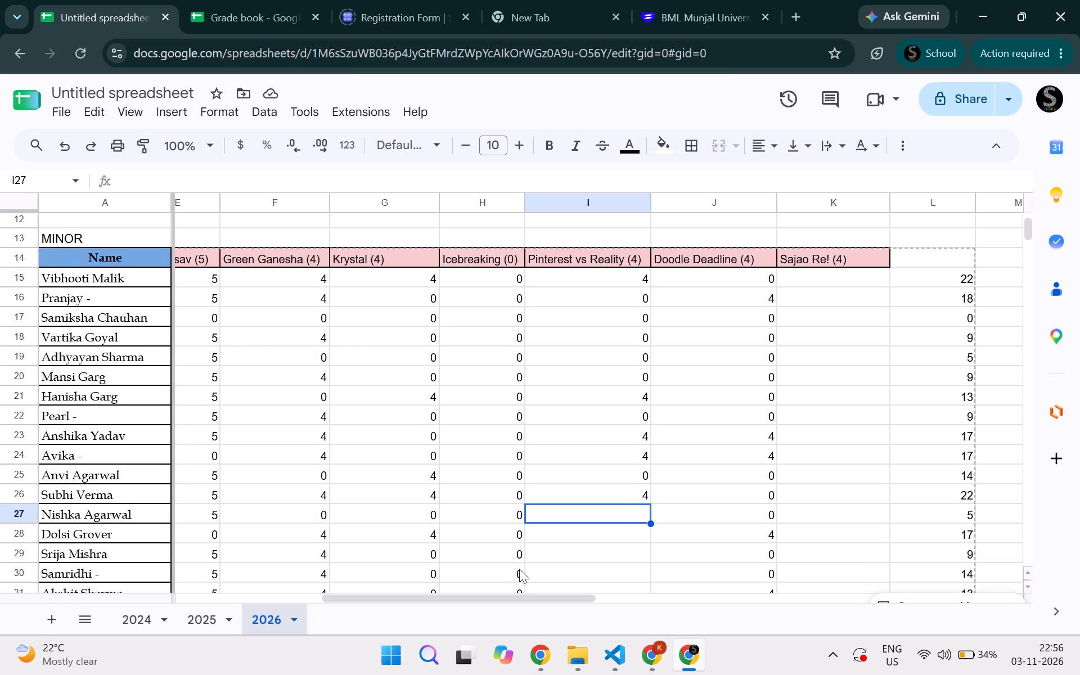
{"action": "scroll", "coordinate": [519, 569], "scroll_direction": "down", "scroll_amount": 2}
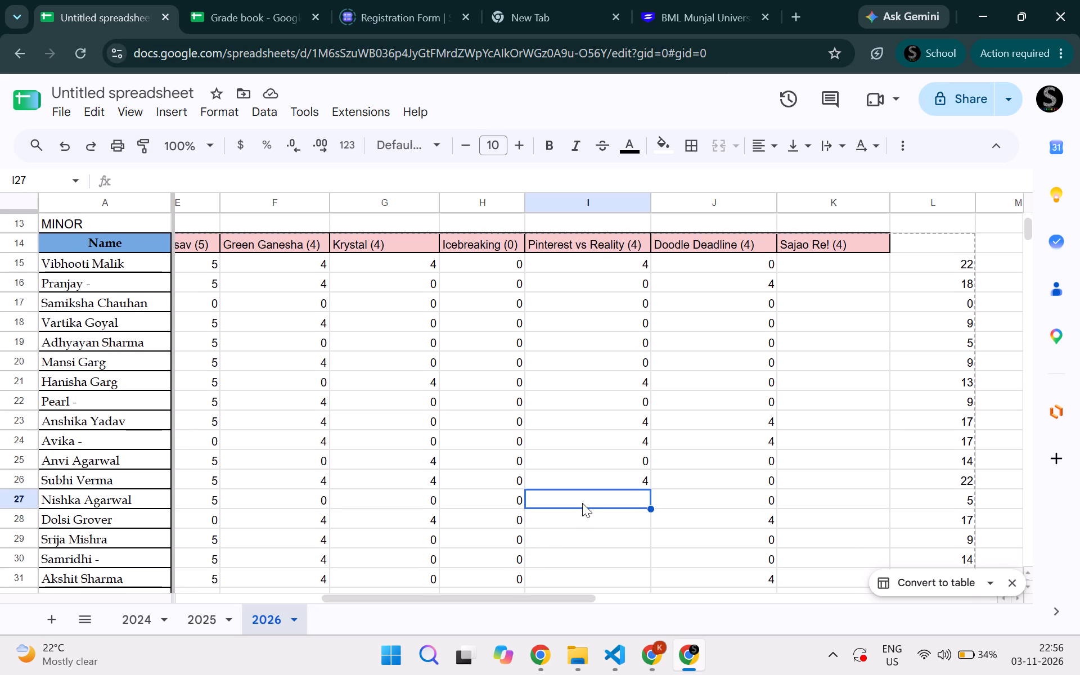
{"action": "key", "text": "0"}
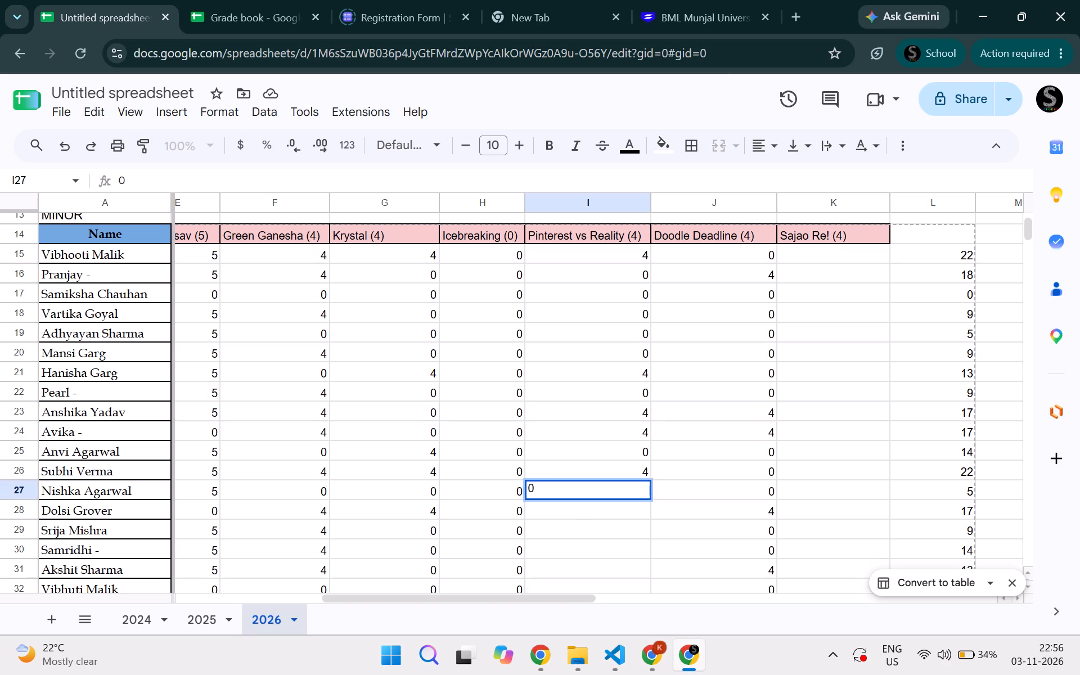
{"action": "key", "text": "Down"}
Enter a Pinterest vs Reality score of 4 in each of cells I28 to I30.
{"action": "scroll", "coordinate": [583, 480], "scroll_direction": "down", "scroll_amount": 1}
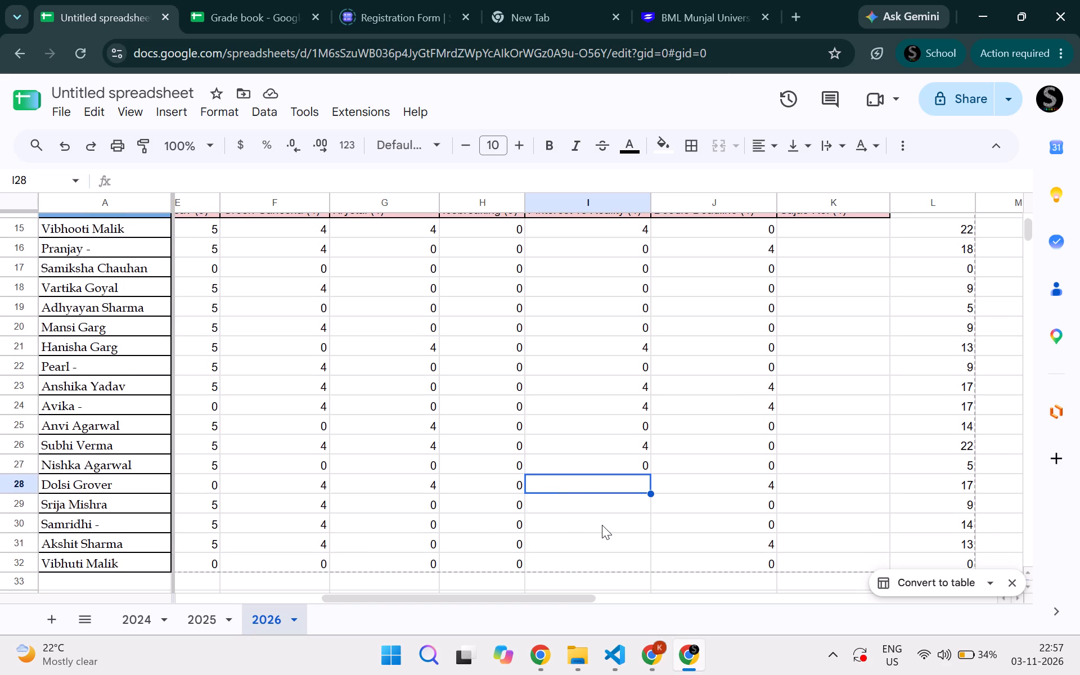
{"action": "key", "text": "4"}
{"action": "key", "text": "Down"}
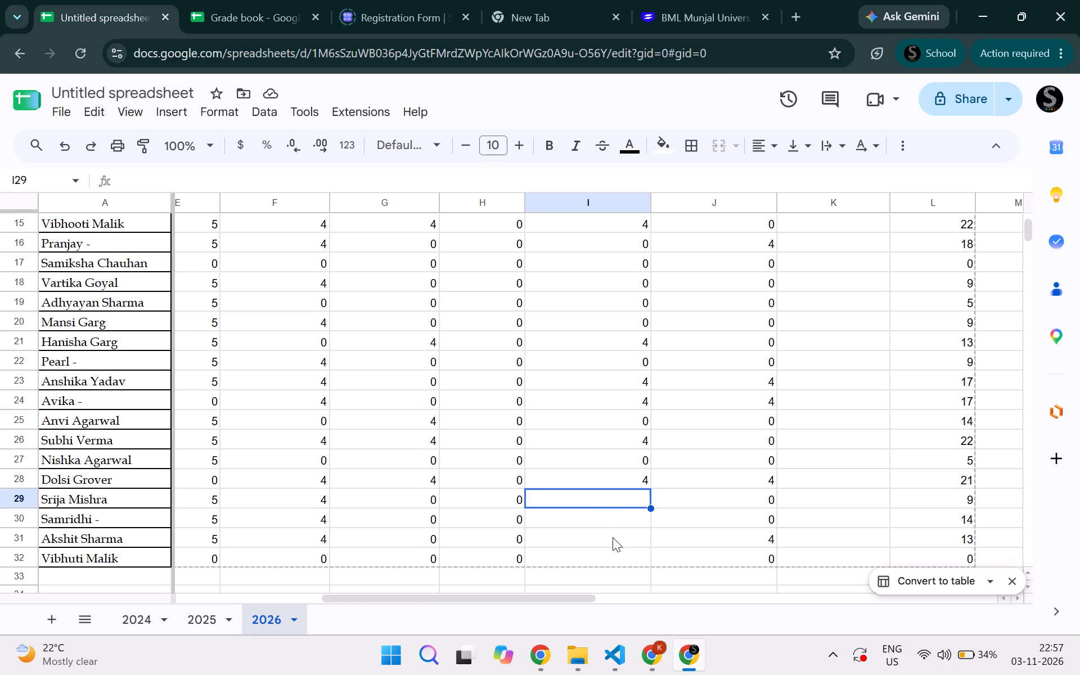
{"action": "key", "text": "4"}
{"action": "key", "text": "Down"}
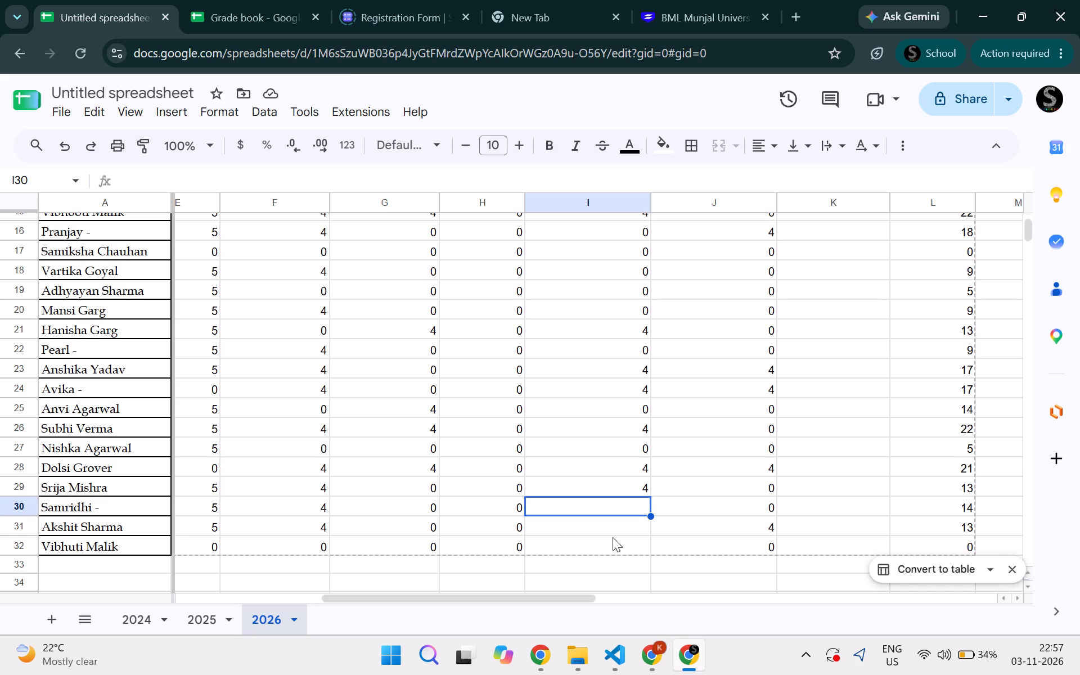
{"action": "key", "text": "0"}
{"action": "key", "text": "BackSpace"}
{"action": "key", "text": "4"}
{"action": "key", "text": "Down"}
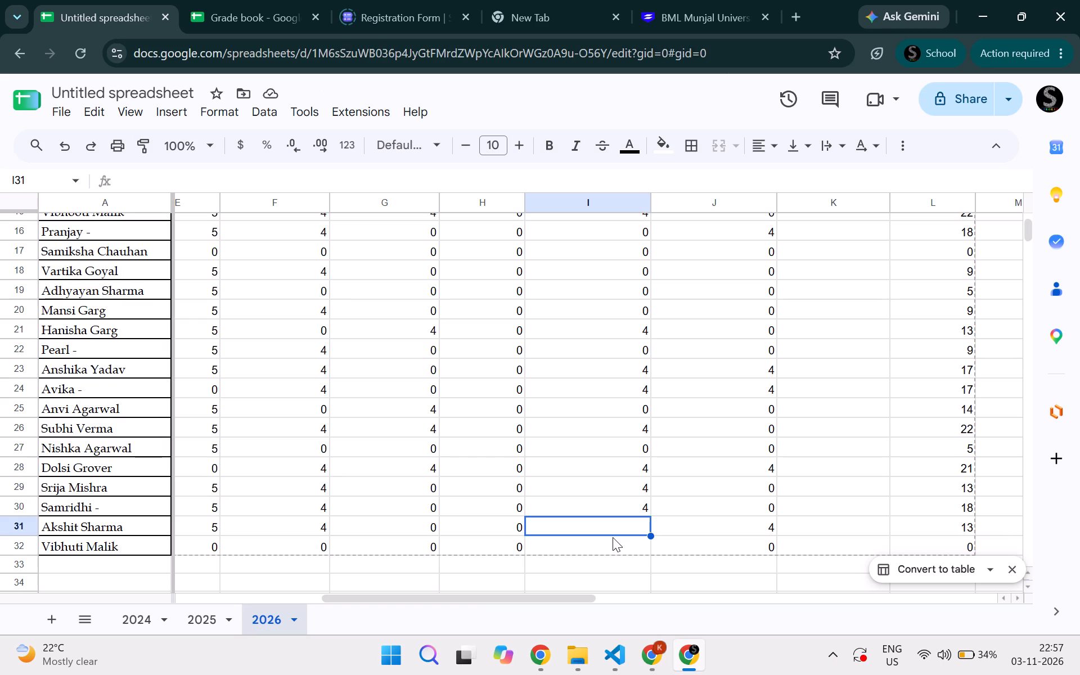
Enter a Pinterest vs Reality score of 0 in I31 and I32, the last two rows of the MINOR table.
{"action": "key", "text": "0"}
{"action": "key", "text": "Down"}
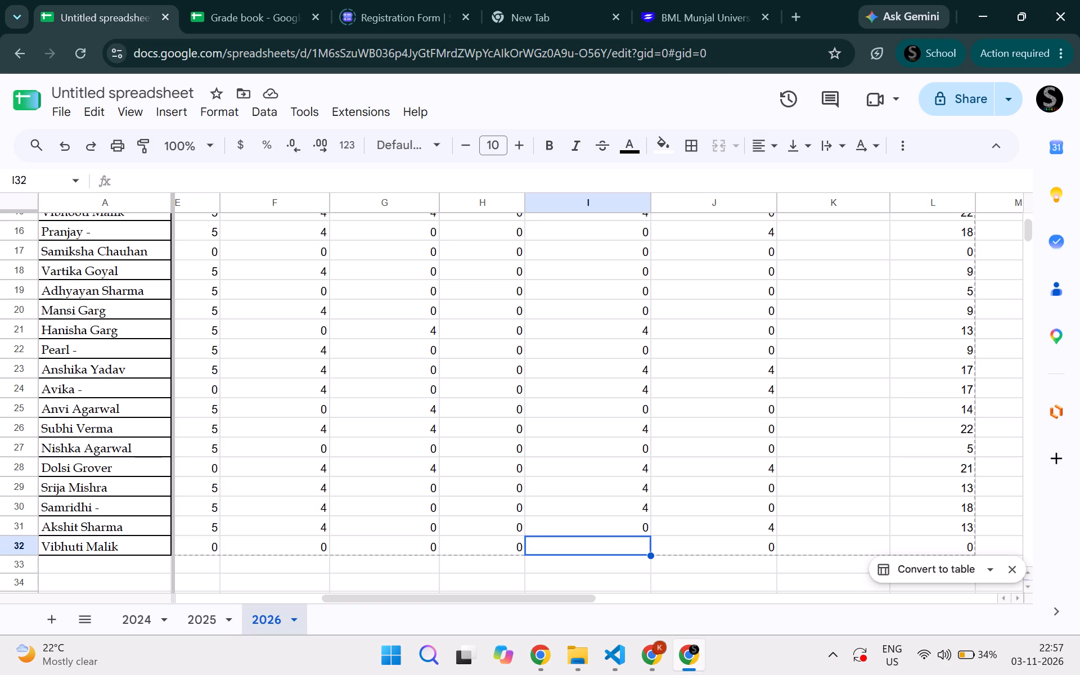
{"action": "key", "text": "0"}
{"action": "key", "text": "Right"}
Review the event scores from Townhall to Sajao Re! and the row totals in both tables of the 2026 sheet.
{"action": "key", "text": "Right"}
{"action": "key", "text": "Right"}
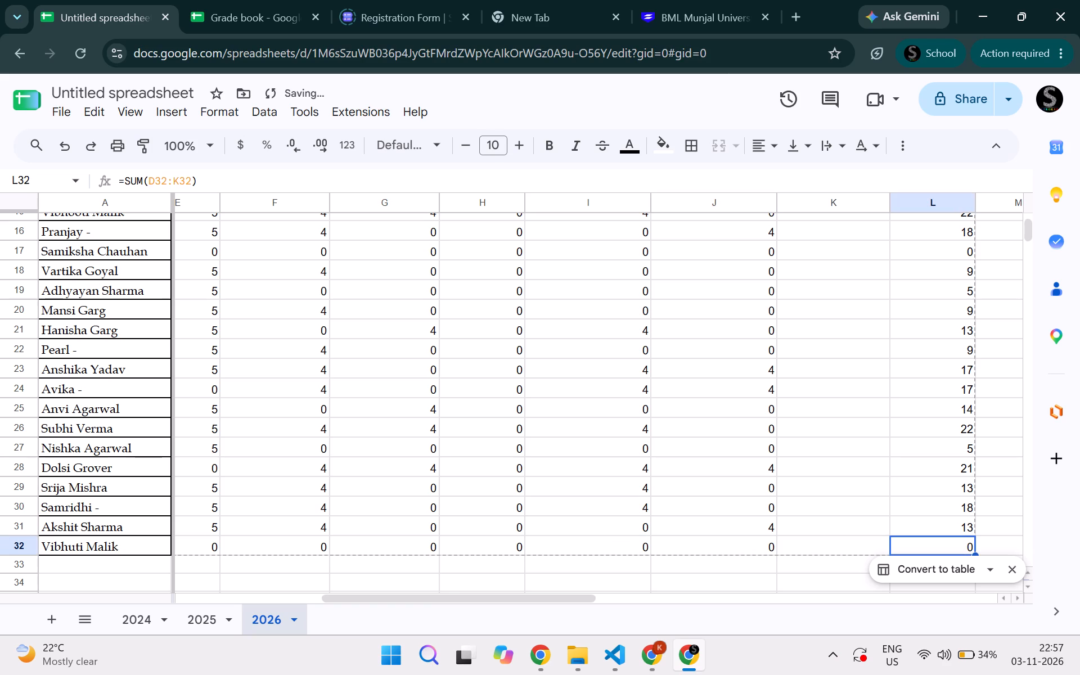
{"action": "key", "text": "Left"}
{"action": "scroll", "coordinate": [613, 537], "scroll_direction": "up", "scroll_amount": 3}
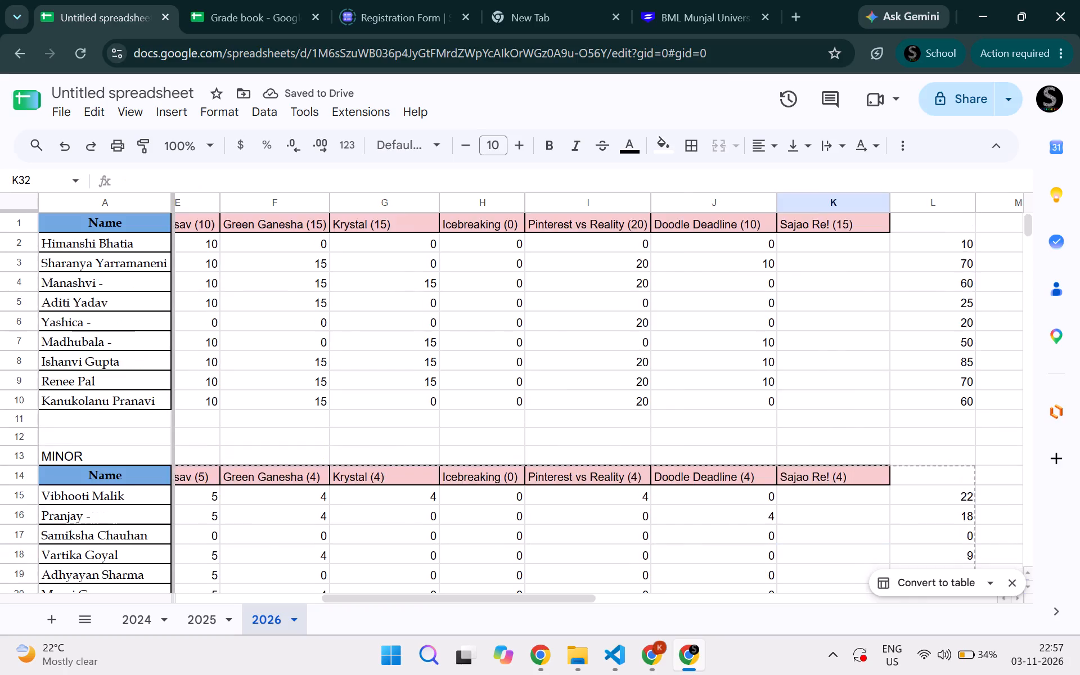
{"action": "scroll", "coordinate": [613, 537], "scroll_direction": "left", "scroll_amount": 3}
{"action": "scroll", "coordinate": [613, 537], "scroll_direction": "up", "scroll_amount": 2}
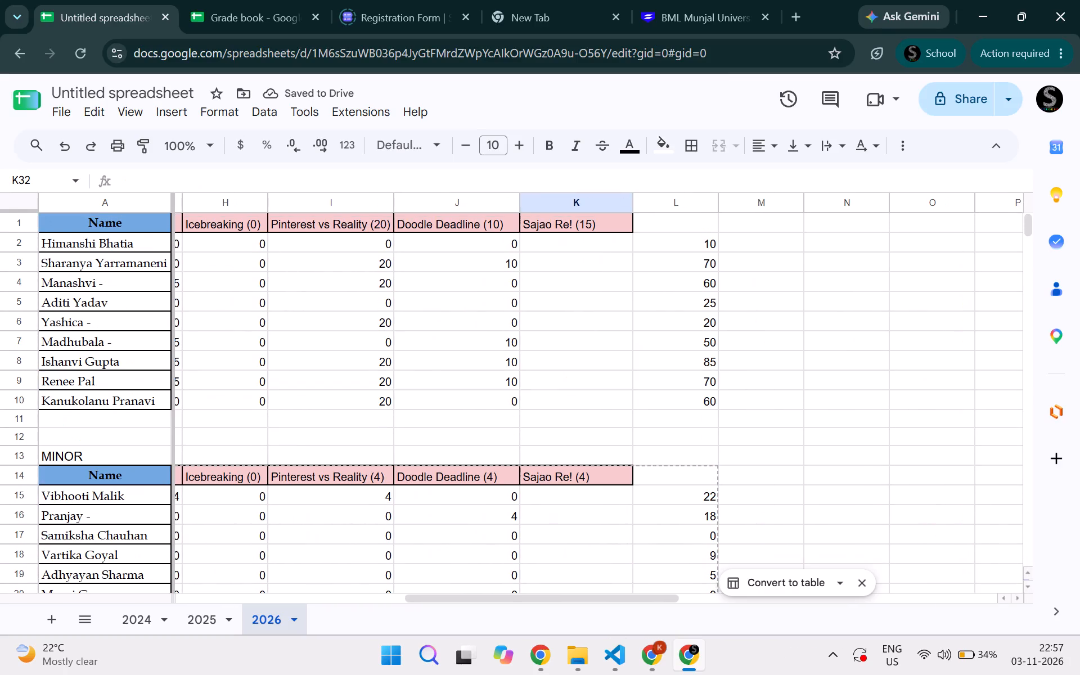
{"action": "scroll", "coordinate": [613, 537], "scroll_direction": "up", "scroll_amount": 1}
{"action": "scroll", "coordinate": [447, 421], "scroll_direction": "right", "scroll_amount": 5}
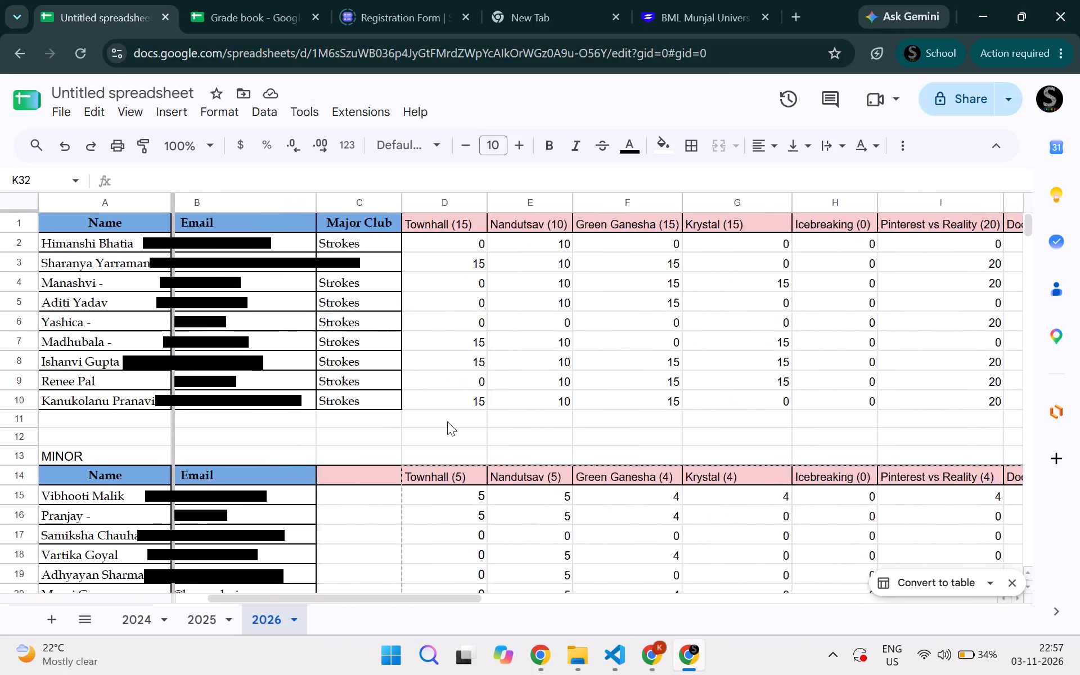
{"action": "scroll", "coordinate": [447, 421], "scroll_direction": "right", "scroll_amount": 1}
{"action": "scroll", "coordinate": [447, 421], "scroll_direction": "left", "scroll_amount": 4}
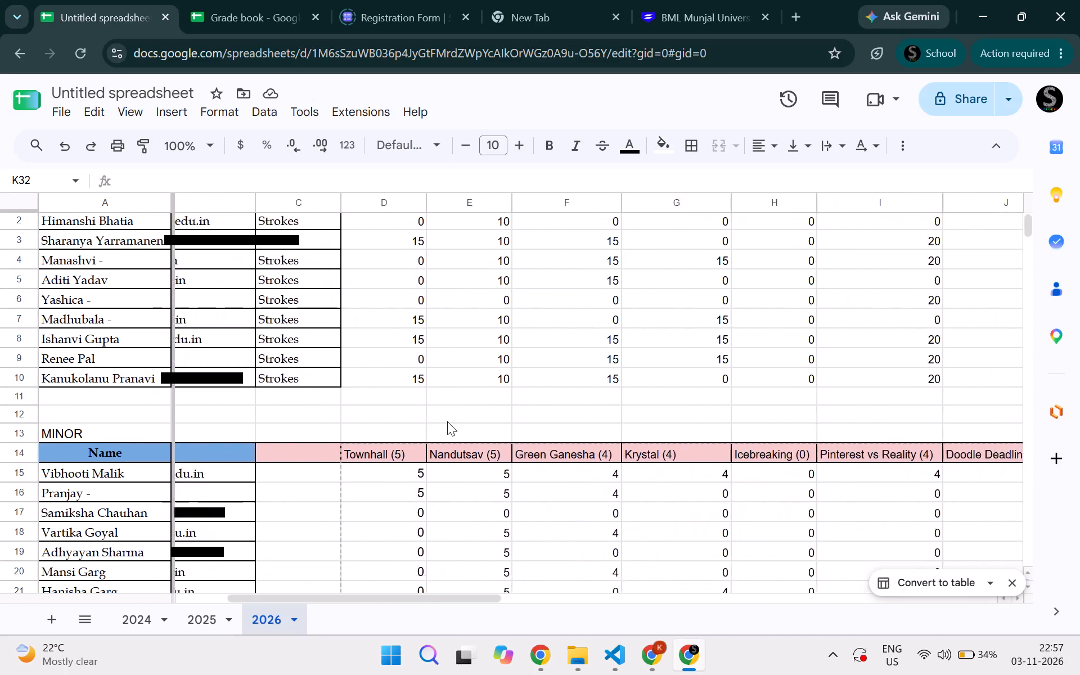
{"action": "scroll", "coordinate": [447, 421], "scroll_direction": "left", "scroll_amount": 3}
{"action": "scroll", "coordinate": [447, 421], "scroll_direction": "up", "scroll_amount": 2}
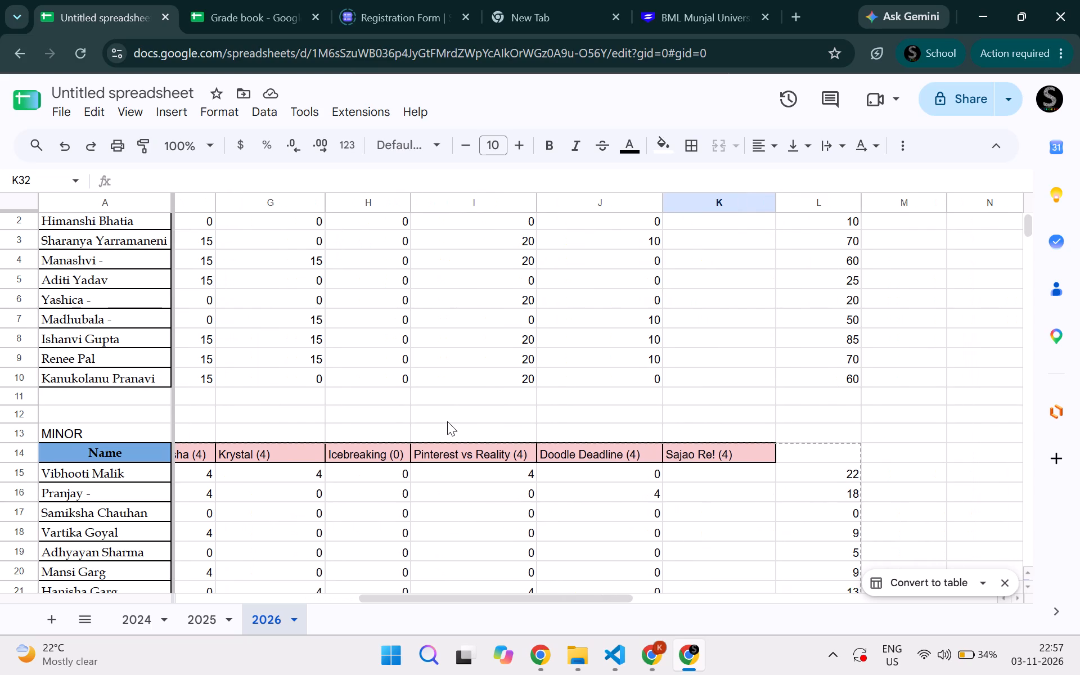
{"action": "scroll", "coordinate": [447, 421], "scroll_direction": "up", "scroll_amount": 2}
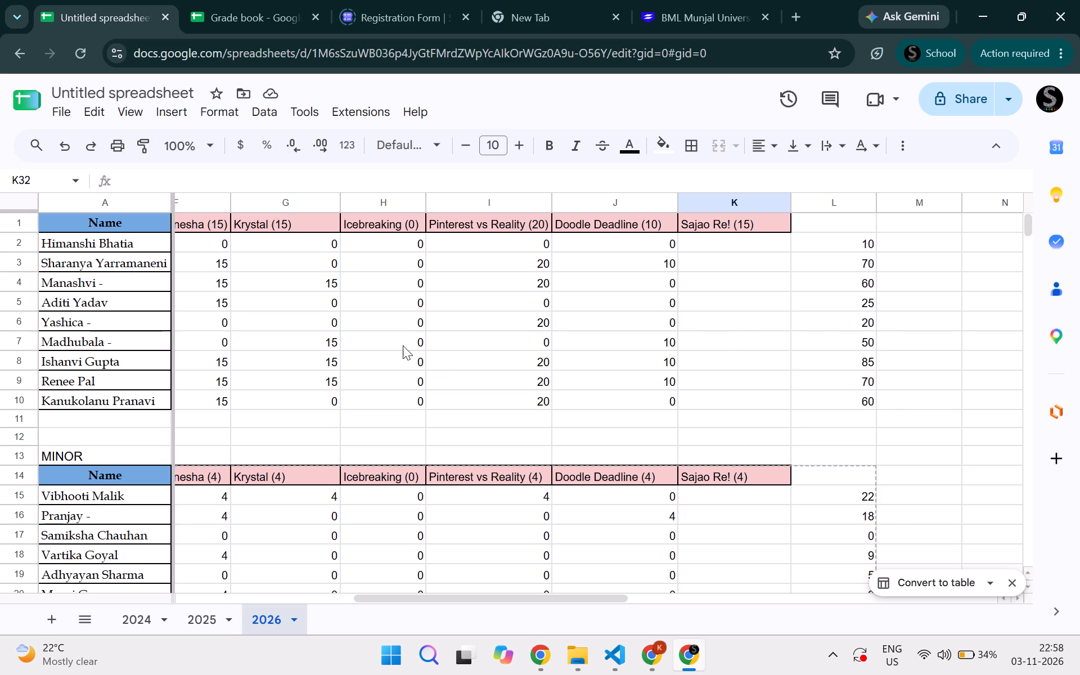
Check the total formulas in L7 to L10 of the upper table against the members' event scores.
{"action": "scroll", "coordinate": [403, 345], "scroll_direction": "right", "scroll_amount": 4}
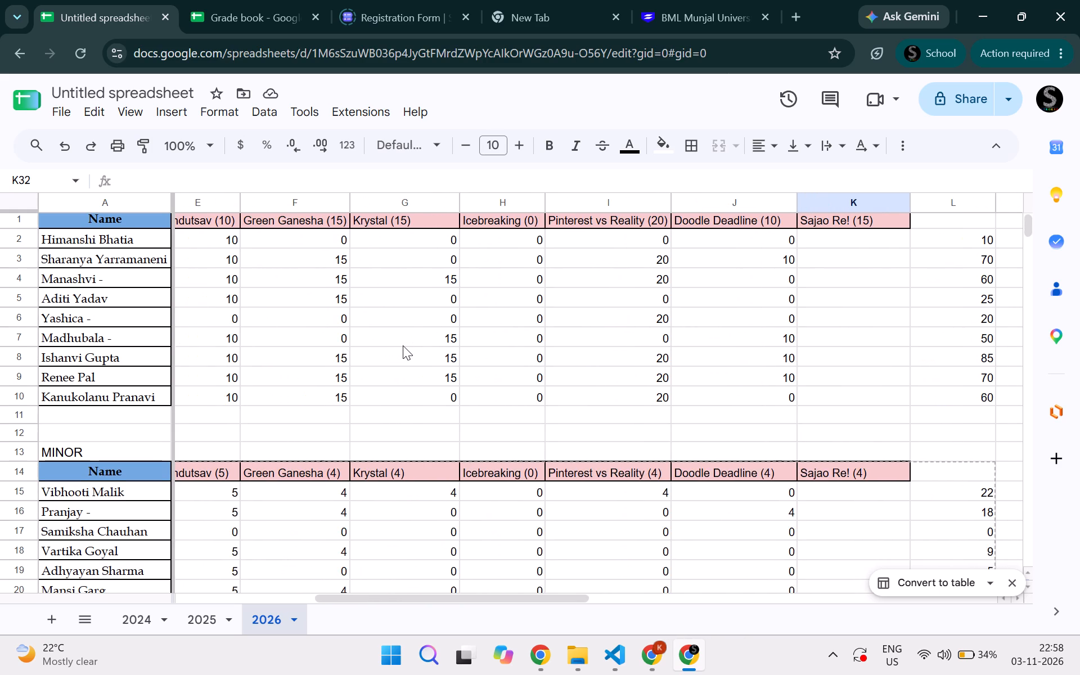
{"action": "scroll", "coordinate": [403, 345], "scroll_direction": "right", "scroll_amount": 1}
{"action": "left_click", "coordinate": [344, 337]}
{"action": "scroll", "coordinate": [344, 337], "scroll_direction": "right", "scroll_amount": 1}
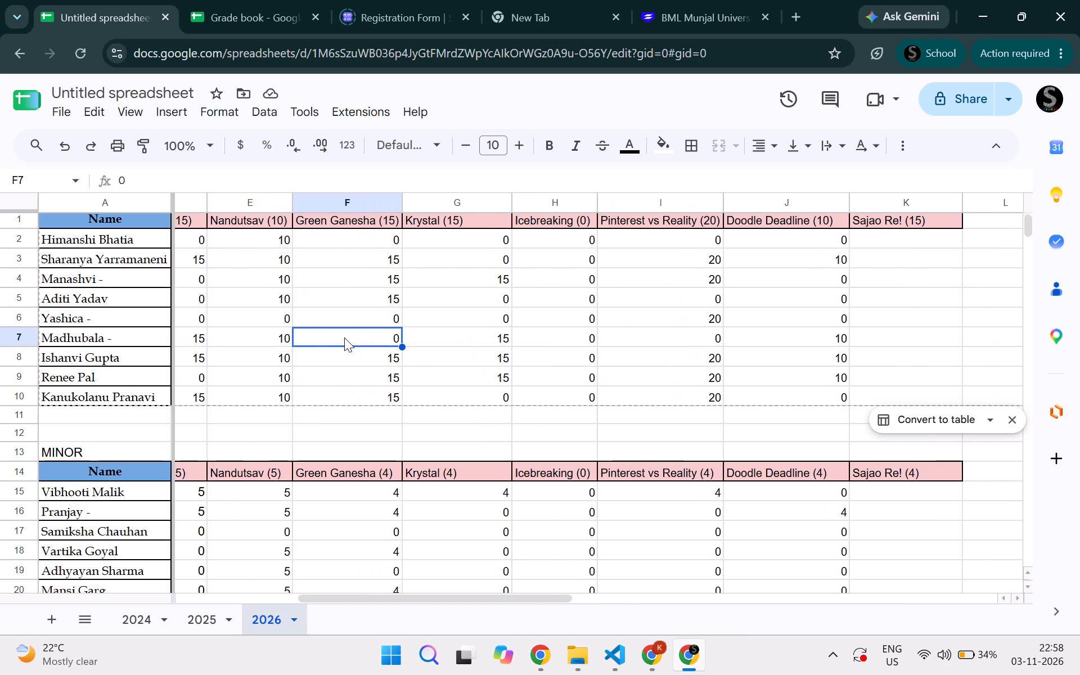
{"action": "scroll", "coordinate": [344, 337], "scroll_direction": "right", "scroll_amount": 3}
{"action": "scroll", "coordinate": [344, 337], "scroll_direction": "left", "scroll_amount": 2}
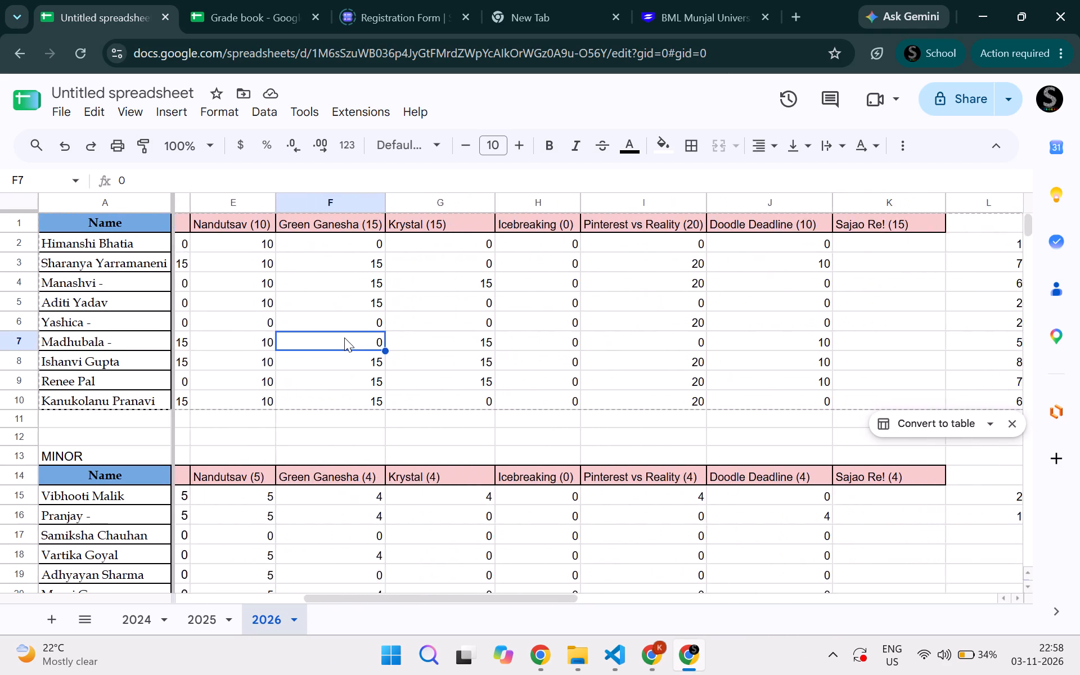
{"action": "scroll", "coordinate": [344, 337], "scroll_direction": "left", "scroll_amount": 3}
{"action": "left_click", "coordinate": [707, 343]}
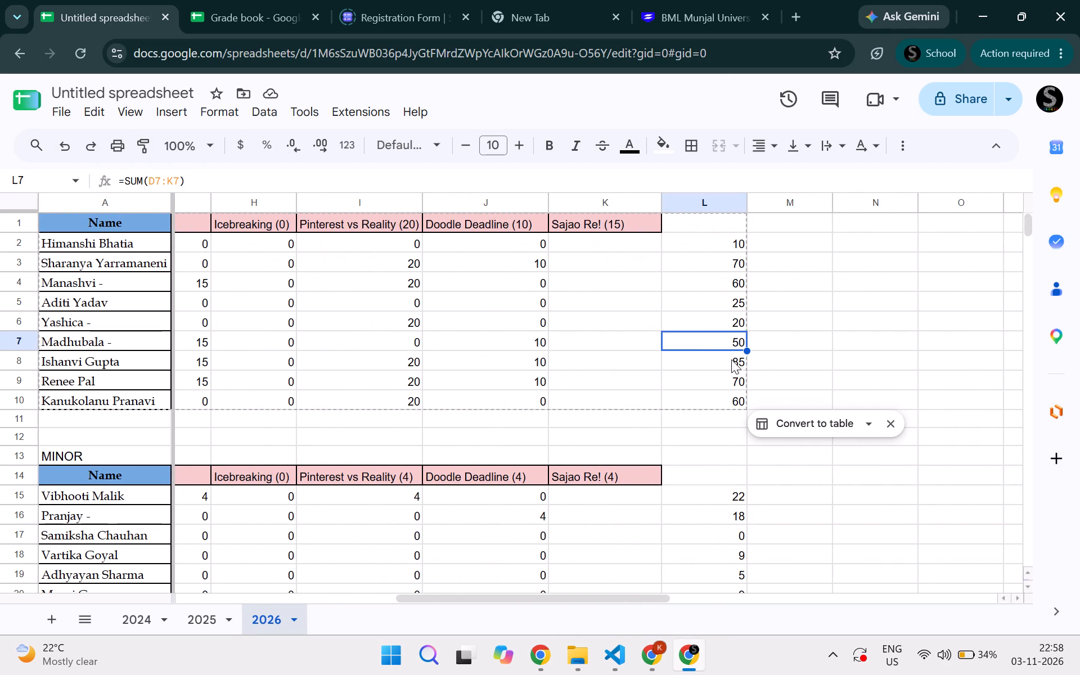
{"action": "left_click", "coordinate": [724, 362]}
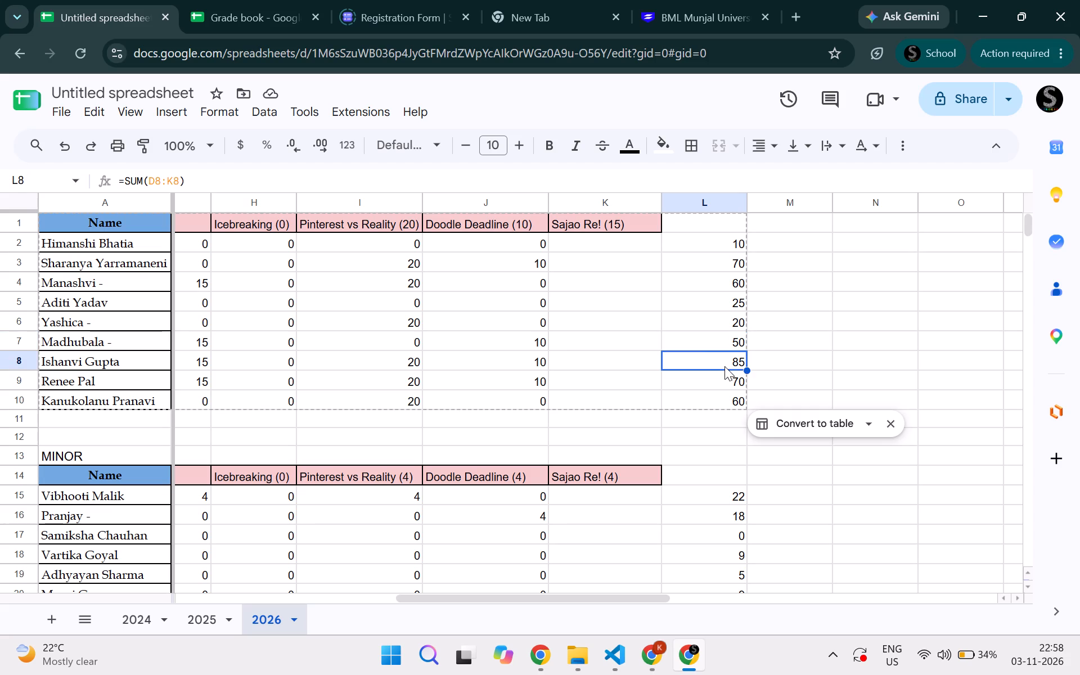
{"action": "left_click", "coordinate": [724, 379]}
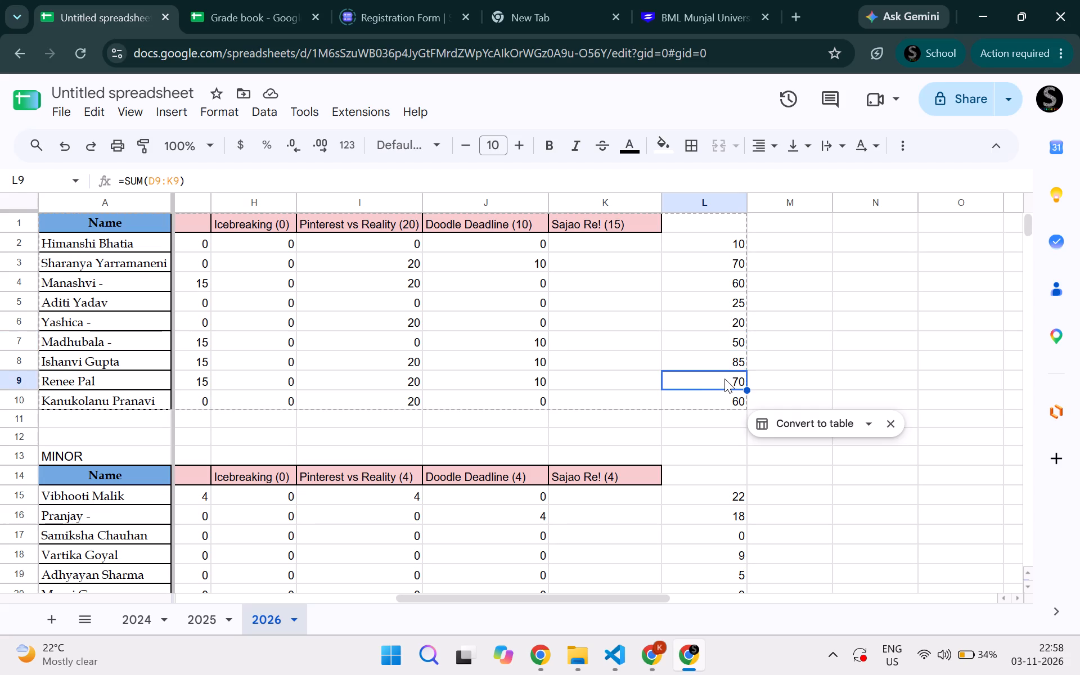
{"action": "left_click", "coordinate": [713, 408]}
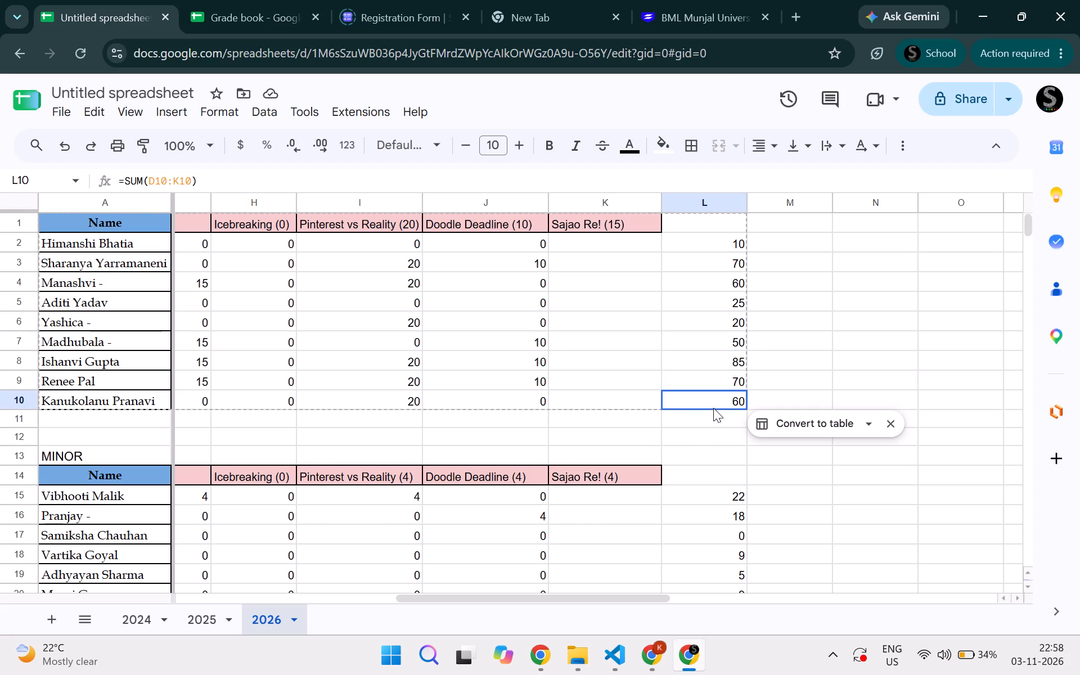
{"action": "scroll", "coordinate": [526, 381], "scroll_direction": "right", "scroll_amount": 3}
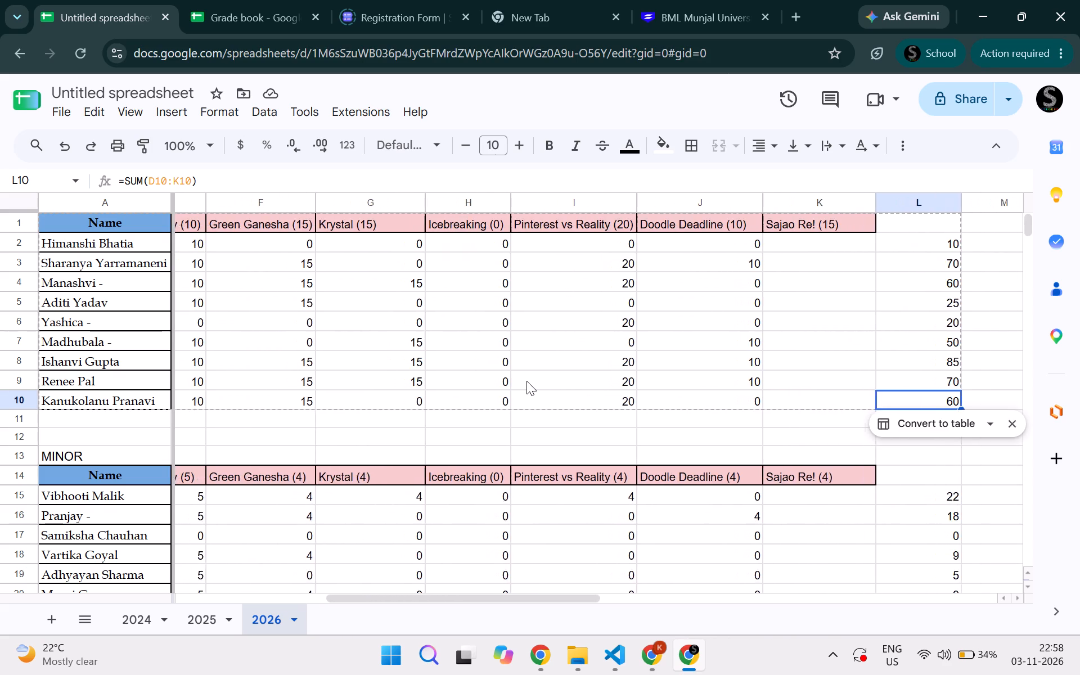
{"action": "scroll", "coordinate": [526, 381], "scroll_direction": "right", "scroll_amount": 3}
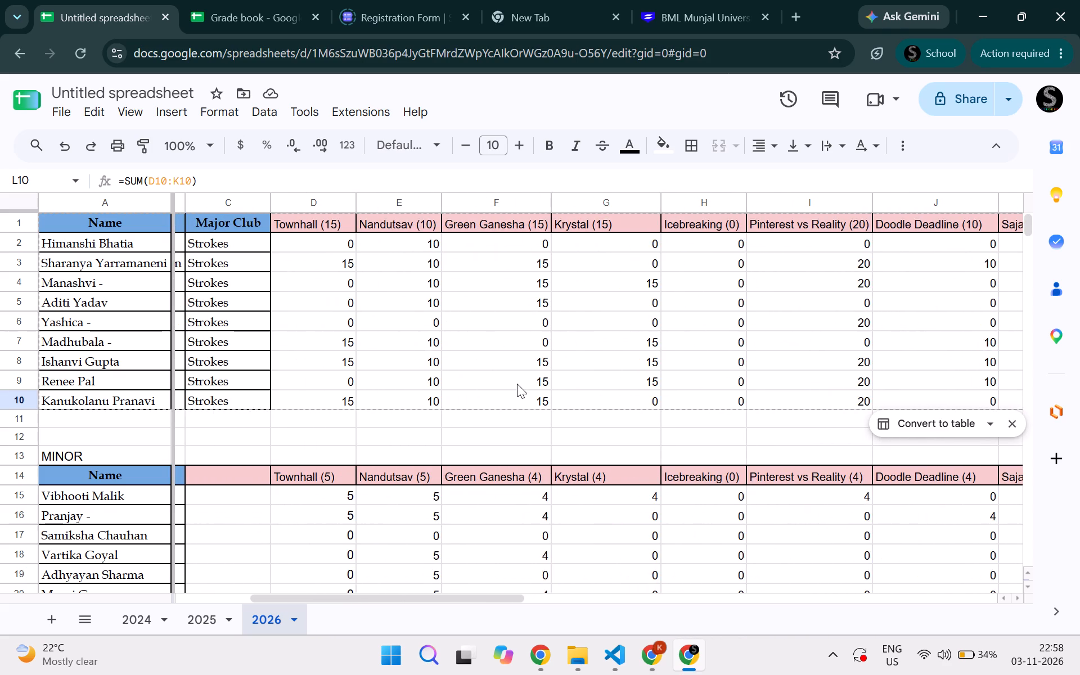
Review the event scores and row totals in the MINOR table of the 2026 sheet, including the total formula in L28.
{"action": "scroll", "coordinate": [517, 384], "scroll_direction": "left", "scroll_amount": 4}
{"action": "scroll", "coordinate": [546, 395], "scroll_direction": "right", "scroll_amount": 1}
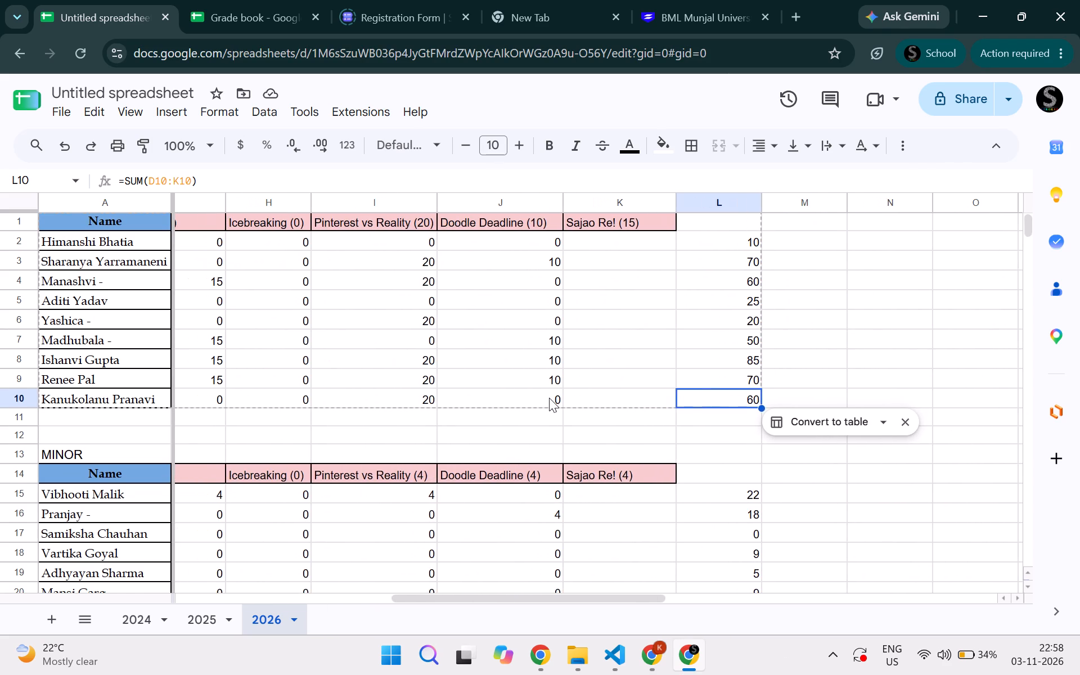
{"action": "scroll", "coordinate": [549, 398], "scroll_direction": "down", "scroll_amount": 3}
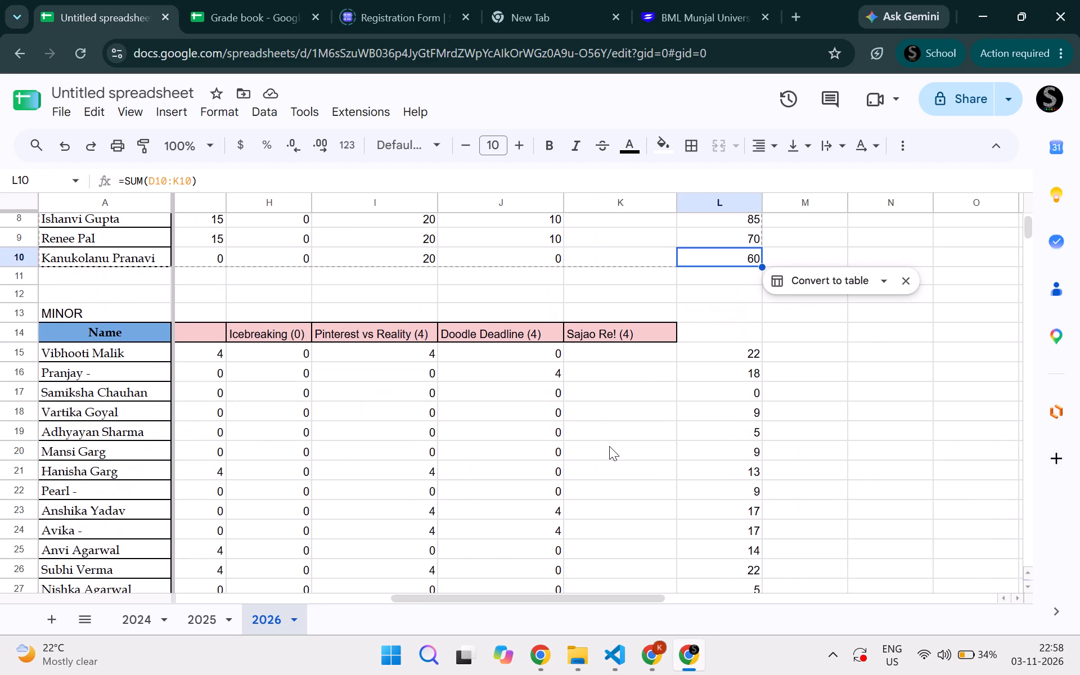
{"action": "scroll", "coordinate": [610, 446], "scroll_direction": "down", "scroll_amount": 1}
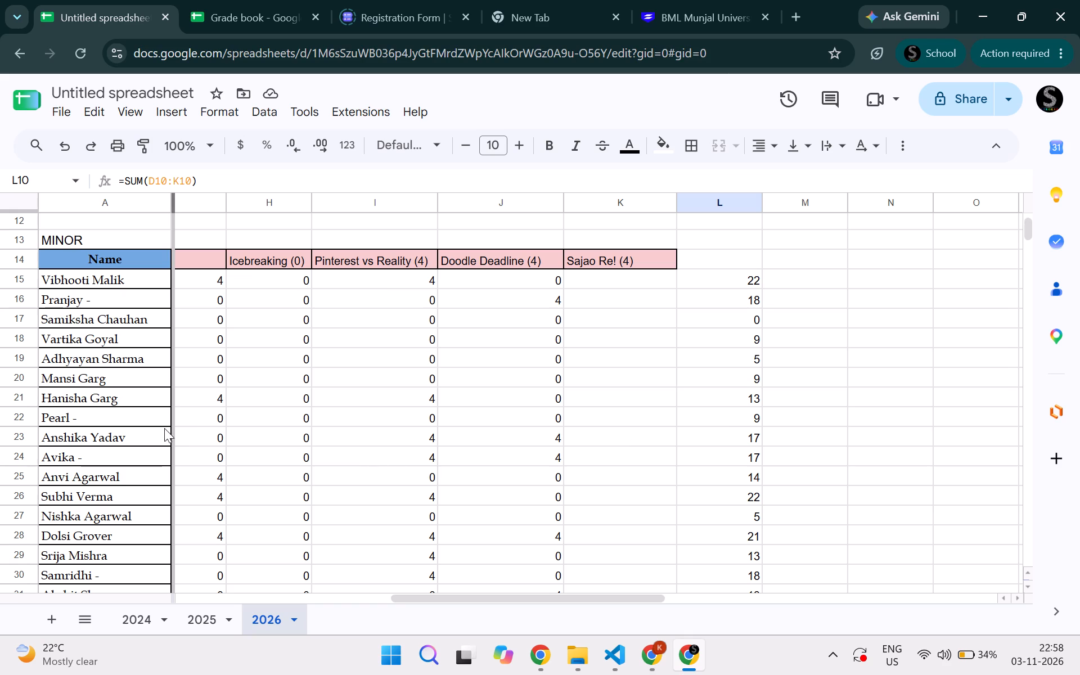
{"action": "scroll", "coordinate": [624, 435], "scroll_direction": "right", "scroll_amount": 1}
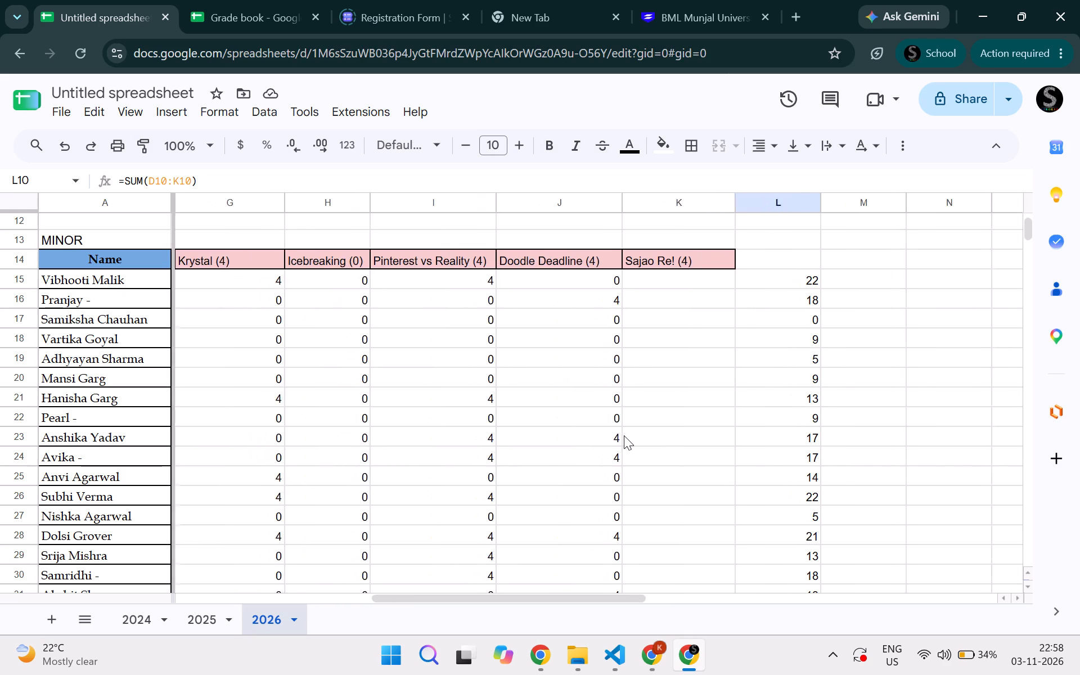
{"action": "scroll", "coordinate": [624, 435], "scroll_direction": "right", "scroll_amount": 1}
{"action": "scroll", "coordinate": [391, 429], "scroll_direction": "right", "scroll_amount": 1}
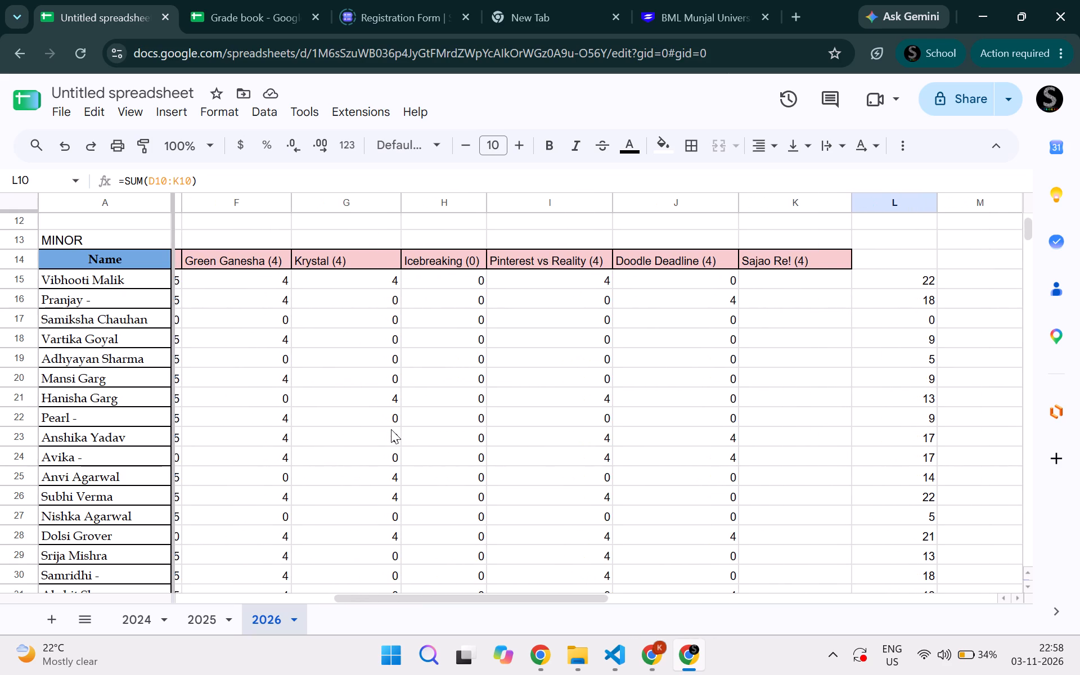
{"action": "left_click", "coordinate": [370, 436]}
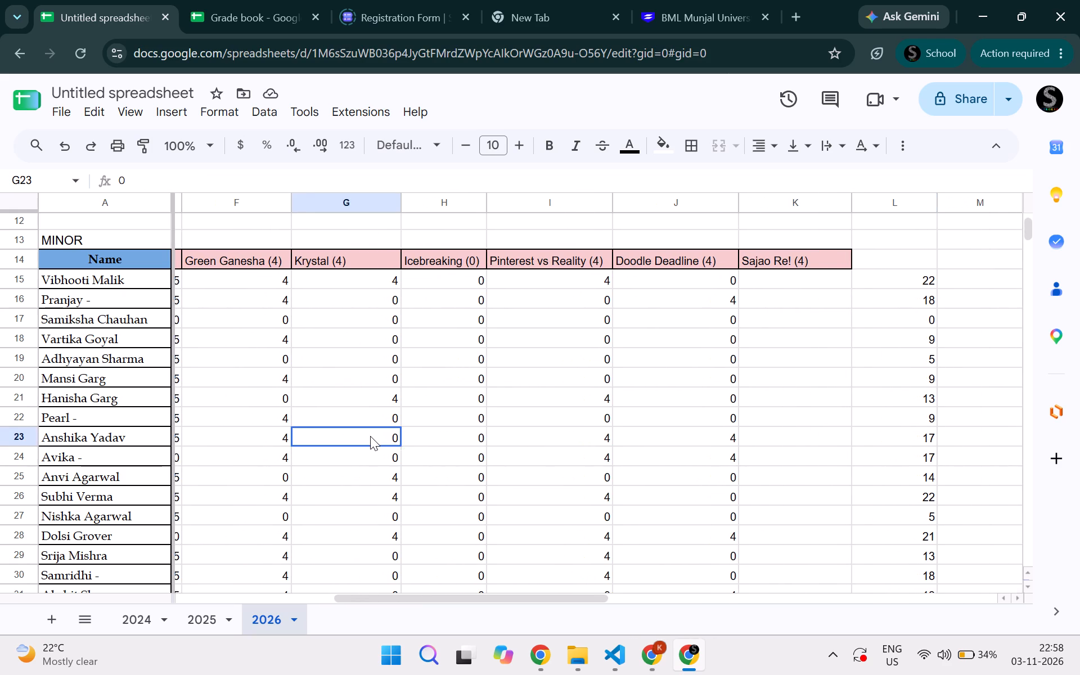
{"action": "scroll", "coordinate": [370, 436], "scroll_direction": "right", "scroll_amount": 1}
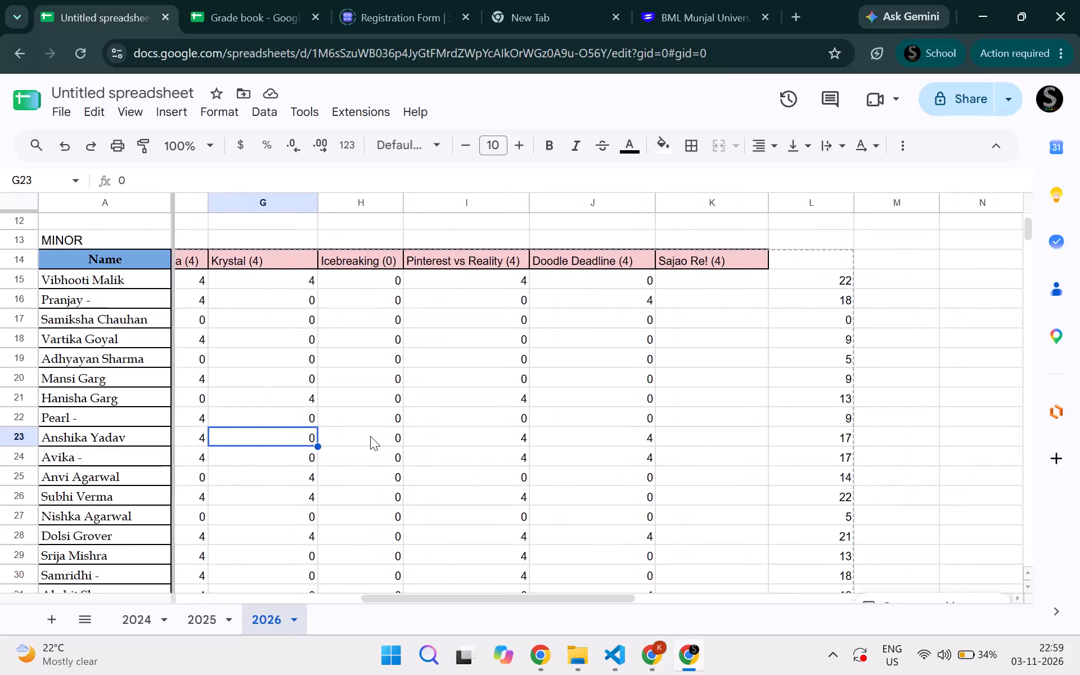
{"action": "scroll", "coordinate": [370, 436], "scroll_direction": "right", "scroll_amount": 2}
{"action": "scroll", "coordinate": [370, 436], "scroll_direction": "left", "scroll_amount": 2}
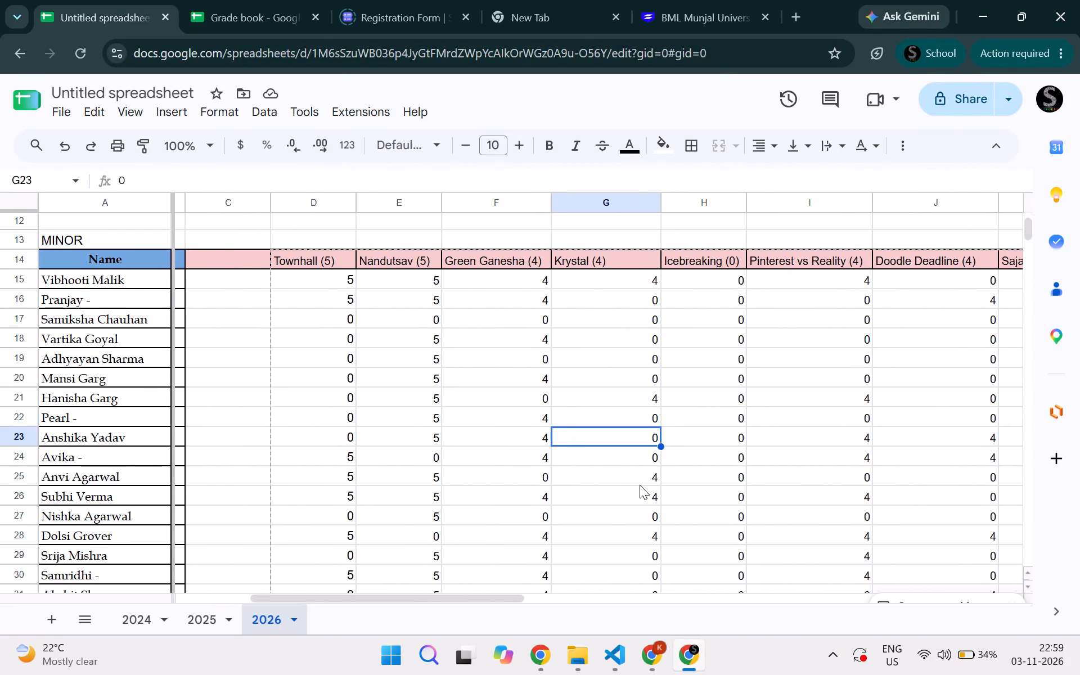
{"action": "scroll", "coordinate": [640, 485], "scroll_direction": "down", "scroll_amount": 1}
{"action": "scroll", "coordinate": [640, 485], "scroll_direction": "left", "scroll_amount": 3}
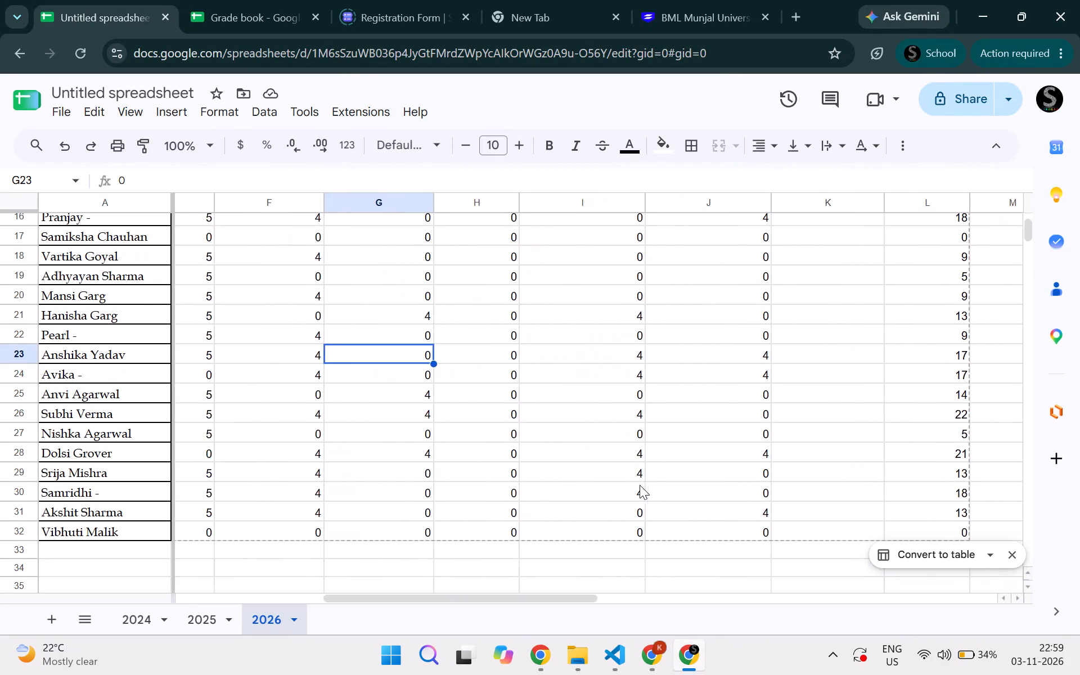
{"action": "scroll", "coordinate": [640, 485], "scroll_direction": "left", "scroll_amount": 1}
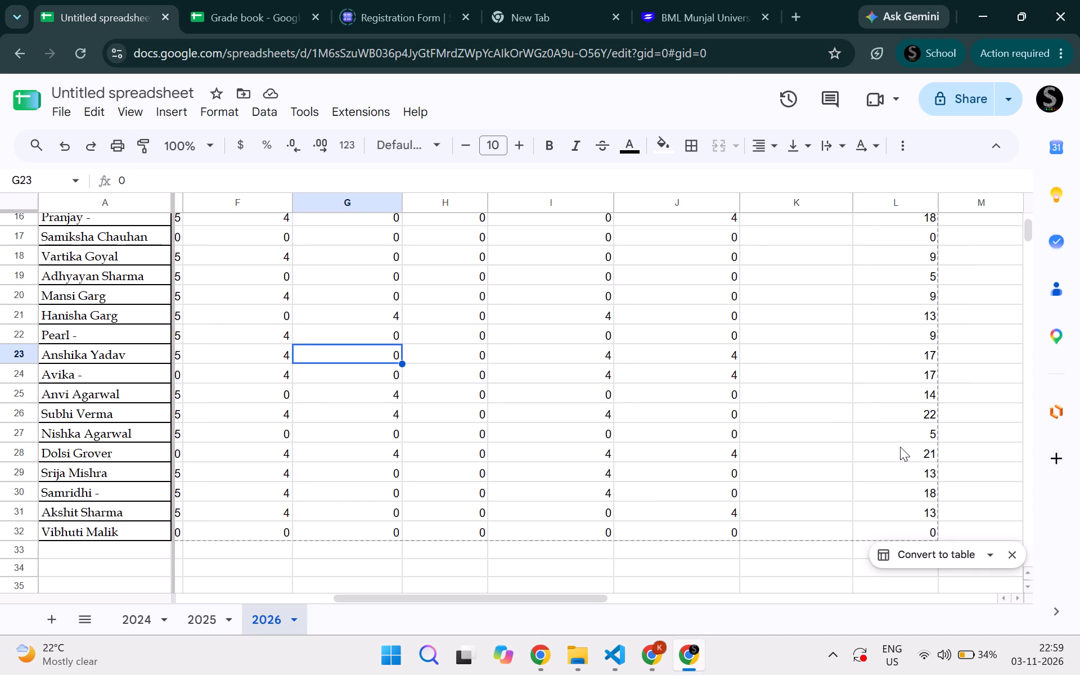
{"action": "left_click", "coordinate": [900, 447]}
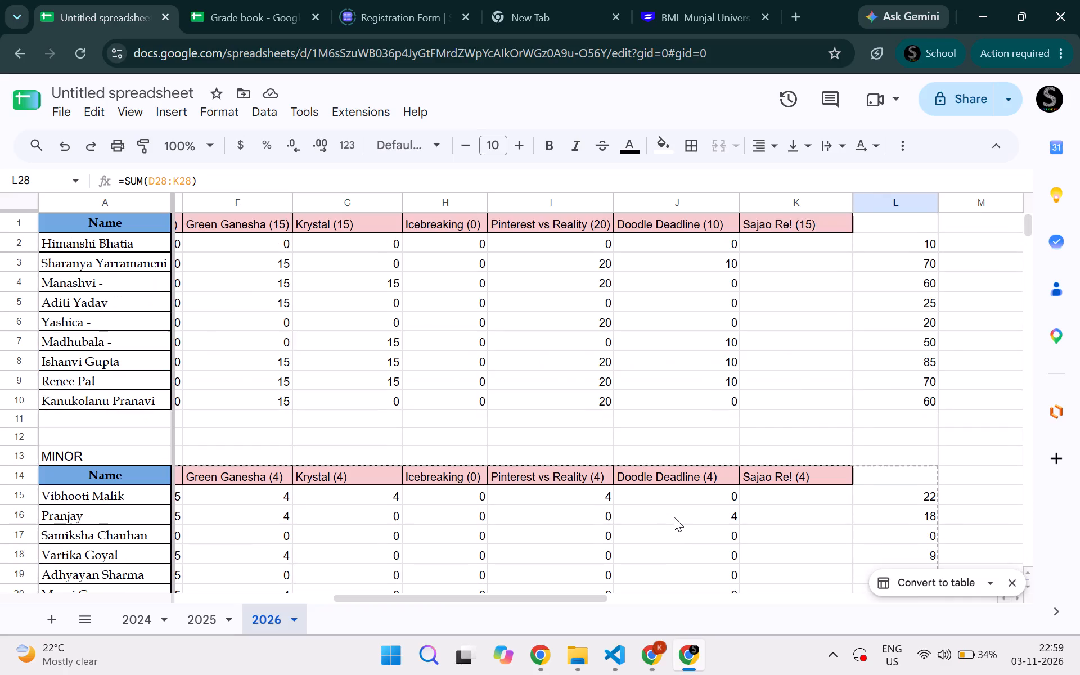
{"action": "scroll", "coordinate": [496, 527], "scroll_direction": "left", "scroll_amount": 1}
Switch to the 2024 sheet and review the lower table's event scores and row totals in rows 24 to 48.
{"action": "left_click", "coordinate": [158, 635]}
{"action": "left_click", "coordinate": [121, 616]}
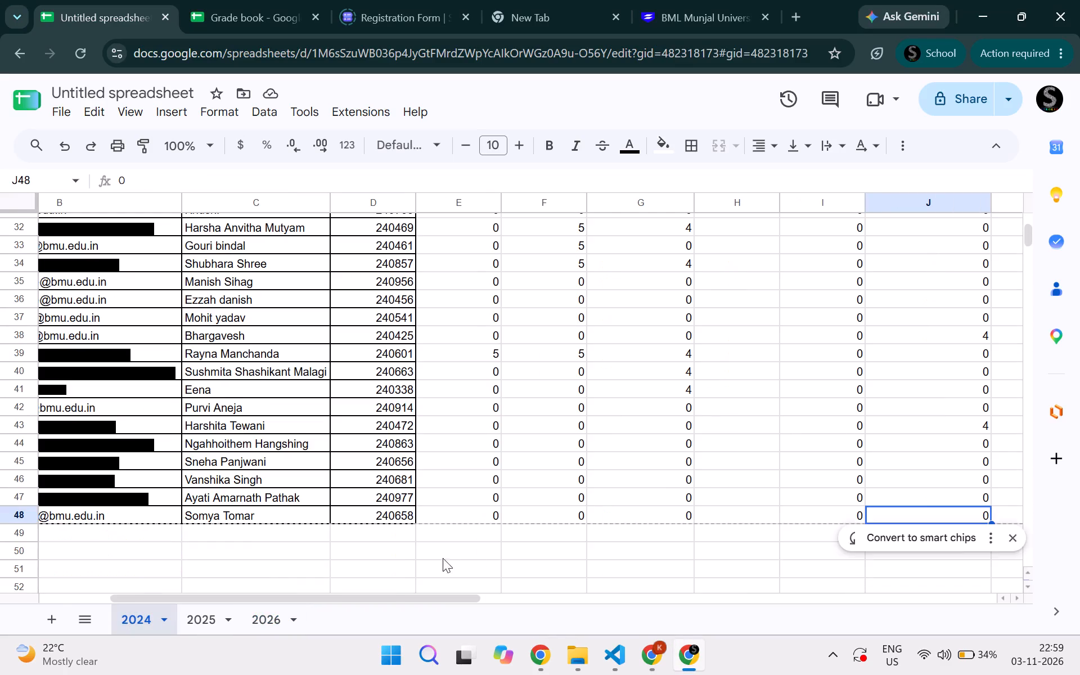
{"action": "scroll", "coordinate": [512, 518], "scroll_direction": "left", "scroll_amount": 6}
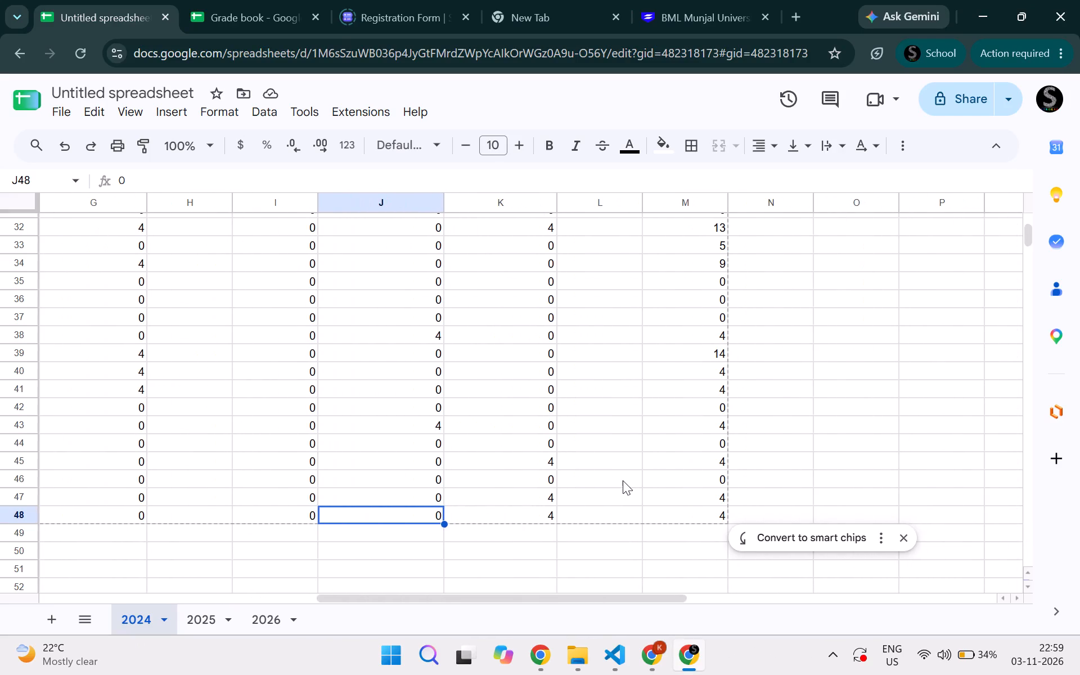
{"action": "scroll", "coordinate": [623, 480], "scroll_direction": "up", "scroll_amount": 3}
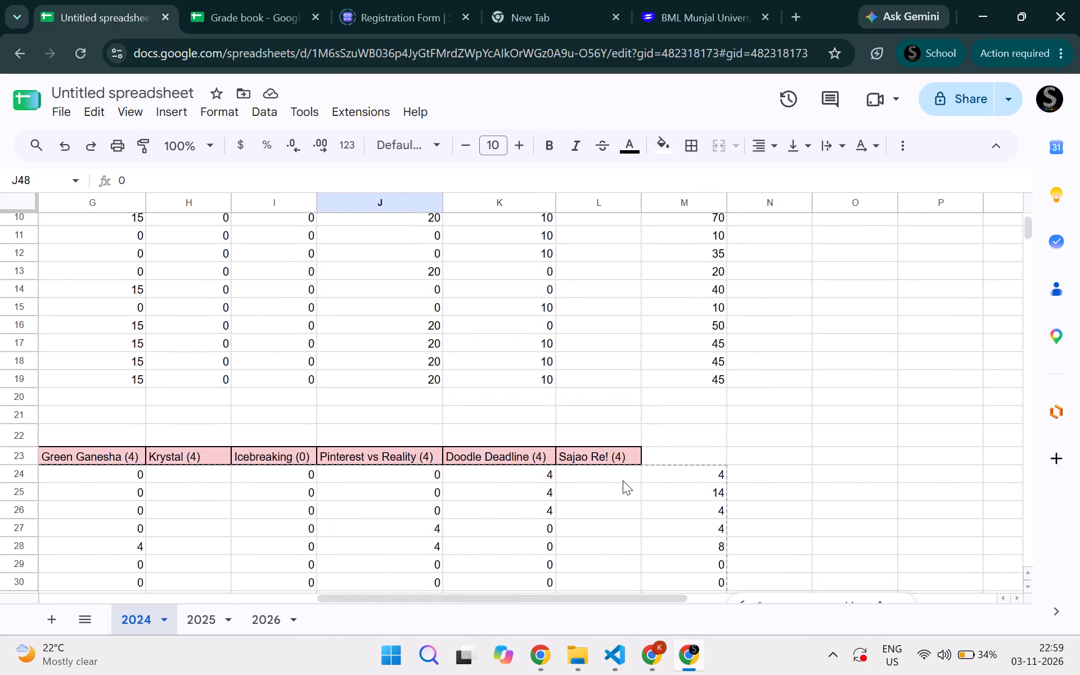
{"action": "scroll", "coordinate": [623, 480], "scroll_direction": "down", "scroll_amount": 4}
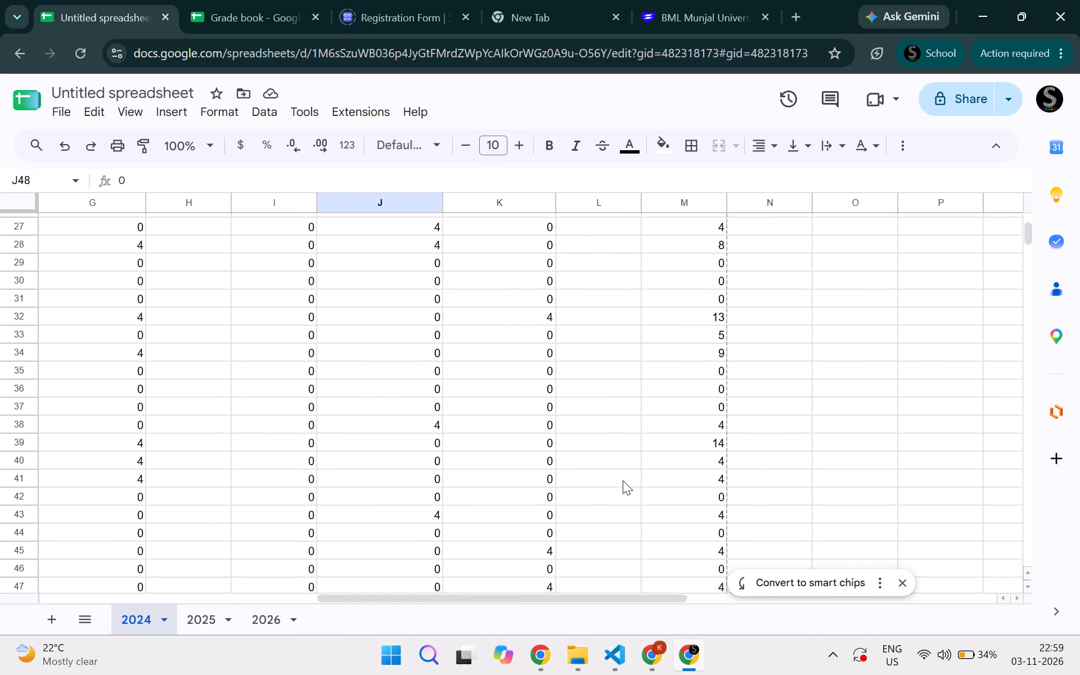
{"action": "scroll", "coordinate": [623, 480], "scroll_direction": "down", "scroll_amount": 2}
{"action": "scroll", "coordinate": [623, 480], "scroll_direction": "up", "scroll_amount": 3}
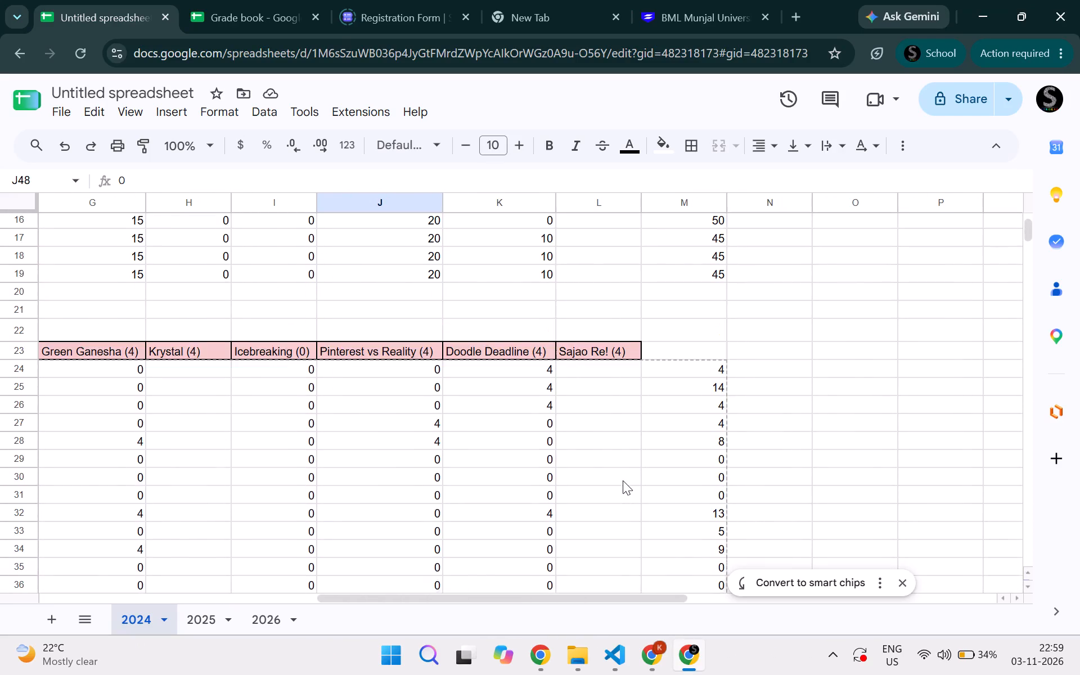
{"action": "scroll", "coordinate": [623, 480], "scroll_direction": "right", "scroll_amount": 6}
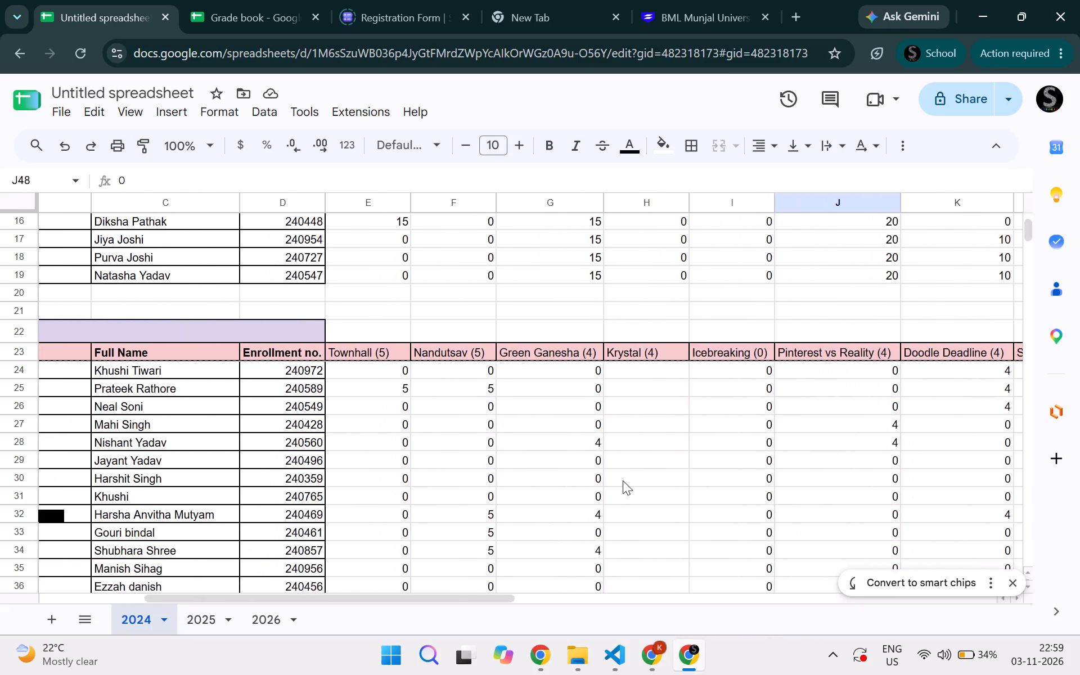
{"action": "scroll", "coordinate": [623, 480], "scroll_direction": "right", "scroll_amount": 1}
{"action": "scroll", "coordinate": [623, 480], "scroll_direction": "left", "scroll_amount": 5}
{"action": "scroll", "coordinate": [623, 480], "scroll_direction": "down", "scroll_amount": 1}
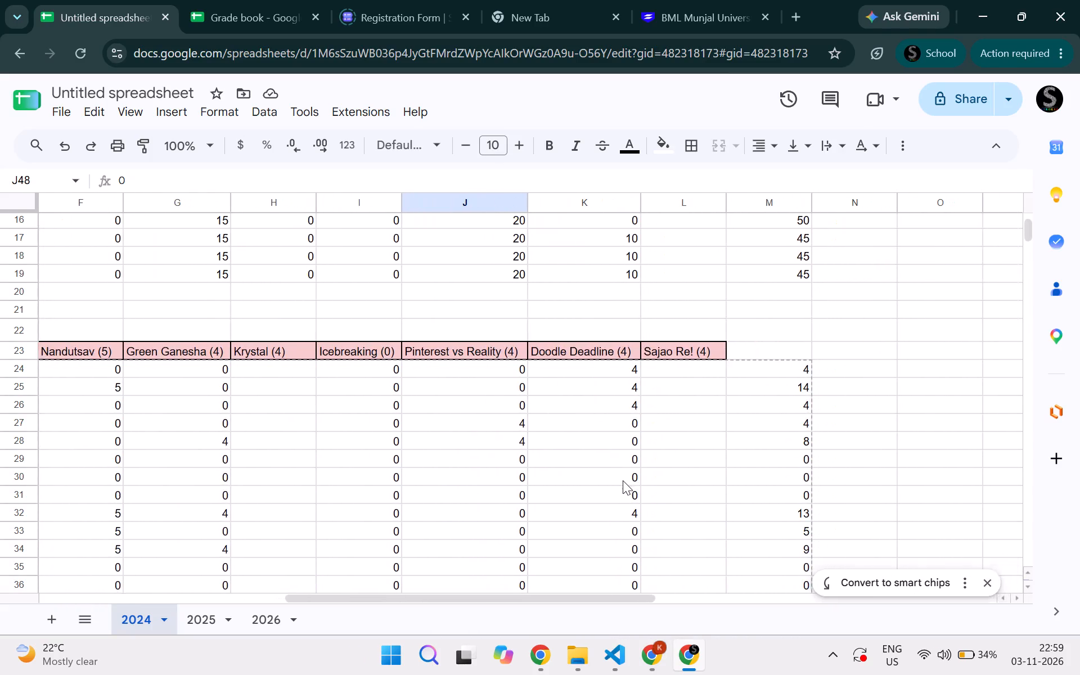
{"action": "scroll", "coordinate": [623, 480], "scroll_direction": "down", "scroll_amount": 3}
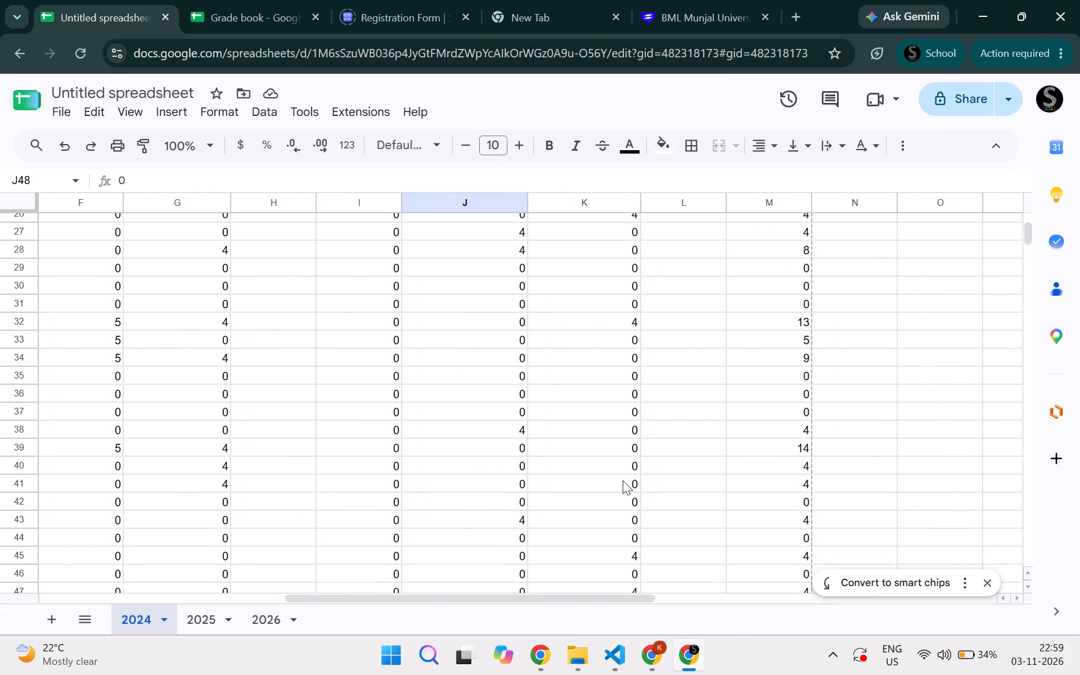
{"action": "scroll", "coordinate": [623, 480], "scroll_direction": "down", "scroll_amount": 1}
{"action": "scroll", "coordinate": [575, 370], "scroll_direction": "right", "scroll_amount": 4}
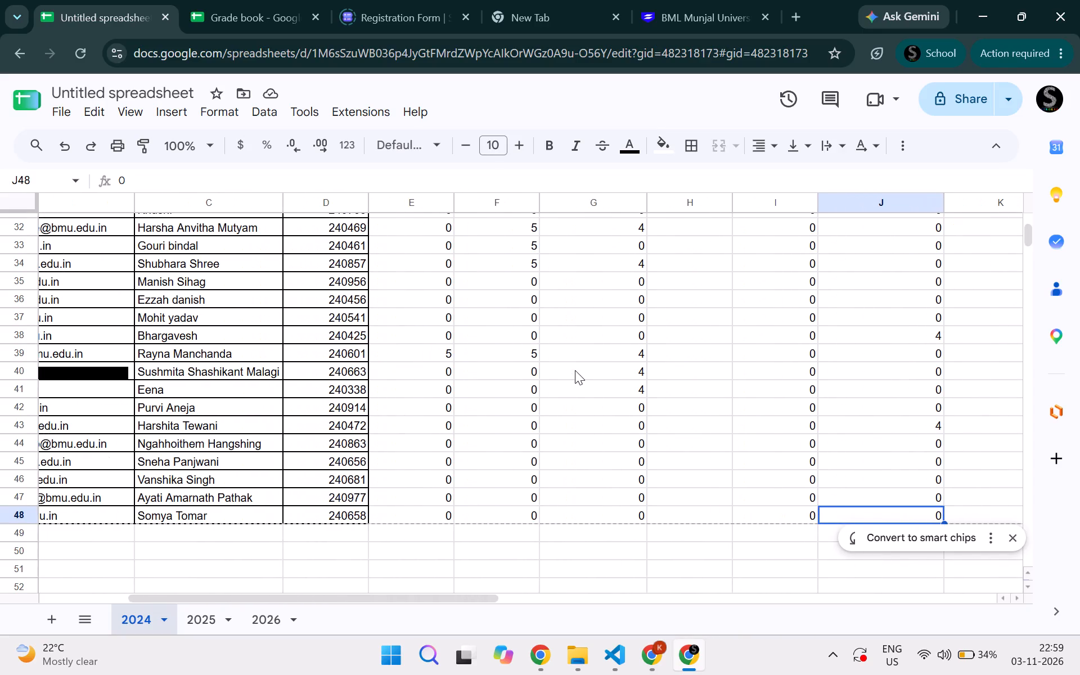
{"action": "scroll", "coordinate": [575, 370], "scroll_direction": "left", "scroll_amount": 2}
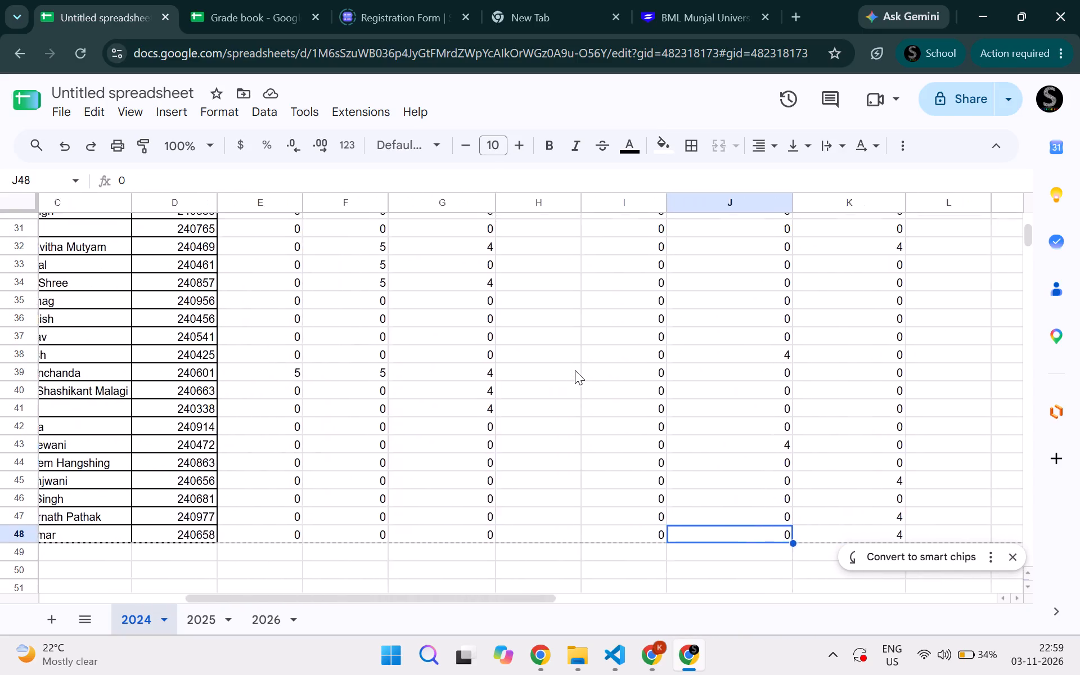
{"action": "scroll", "coordinate": [575, 370], "scroll_direction": "left", "scroll_amount": 2}
{"action": "scroll", "coordinate": [575, 370], "scroll_direction": "up", "scroll_amount": 1}
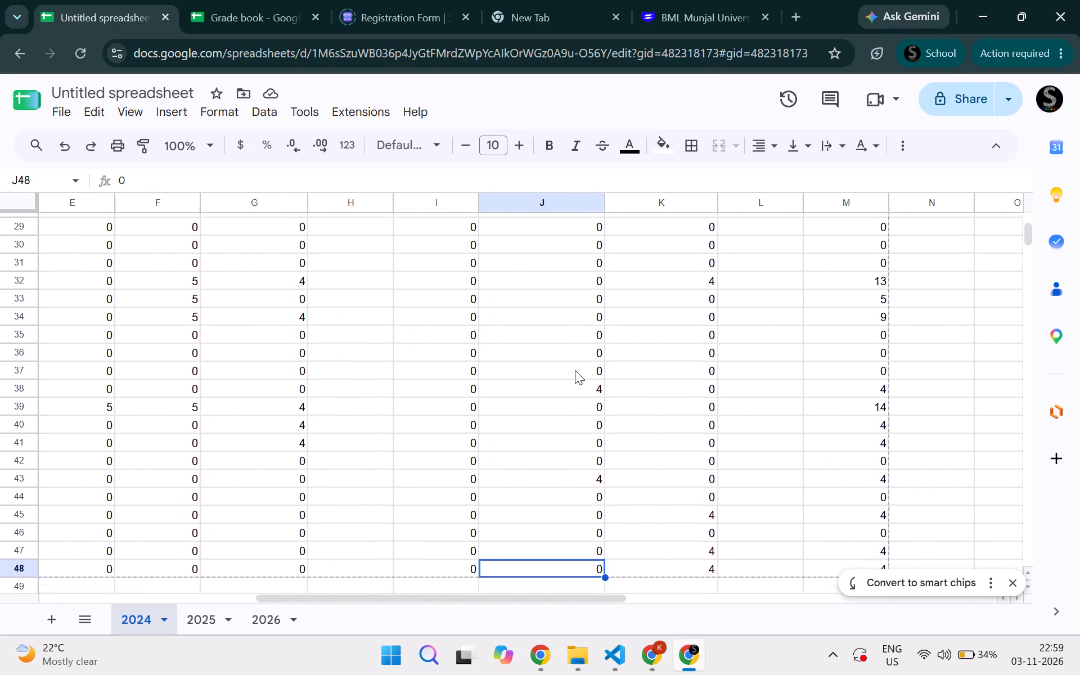
{"action": "scroll", "coordinate": [575, 370], "scroll_direction": "up", "scroll_amount": 1}
{"action": "scroll", "coordinate": [848, 350], "scroll_direction": "up", "scroll_amount": 1}
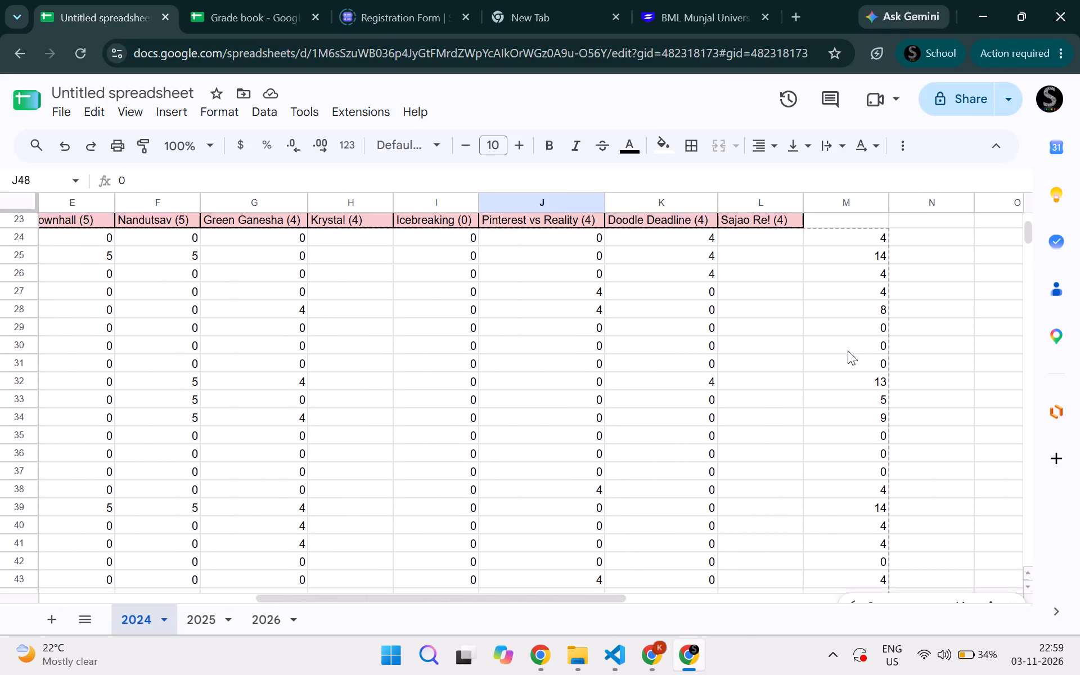
{"action": "scroll", "coordinate": [848, 350], "scroll_direction": "up", "scroll_amount": 1}
Check the total formula in M25 against that member's event scores in the lower table.
{"action": "left_click", "coordinate": [816, 287]}
{"action": "scroll", "coordinate": [816, 287], "scroll_direction": "right", "scroll_amount": 1}
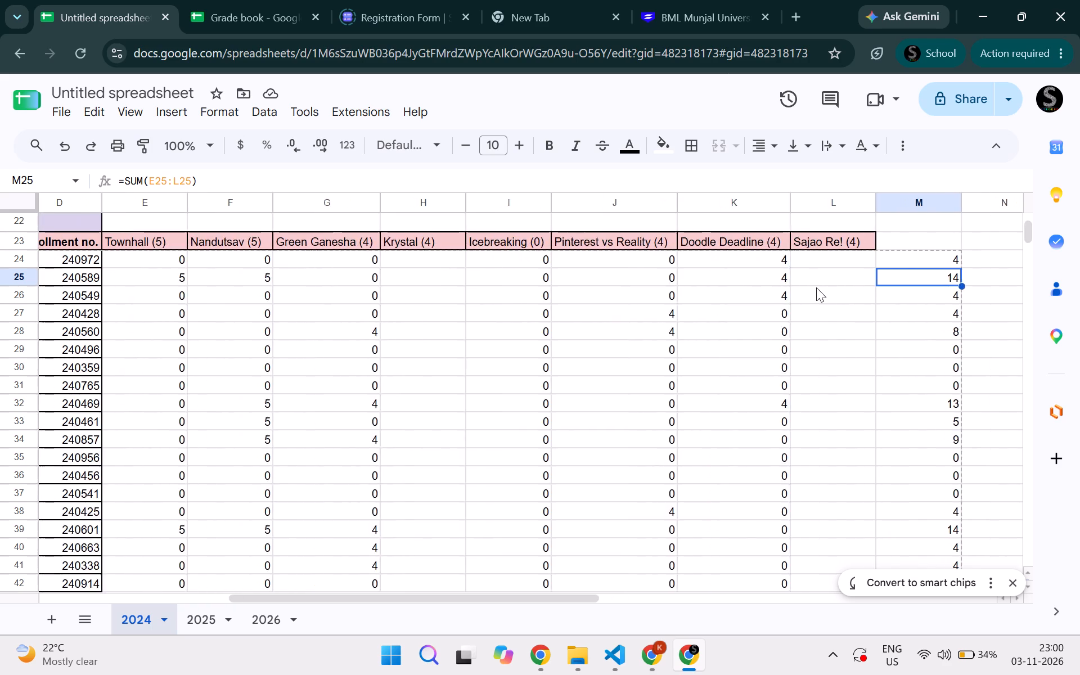
{"action": "scroll", "coordinate": [816, 287], "scroll_direction": "right", "scroll_amount": 3}
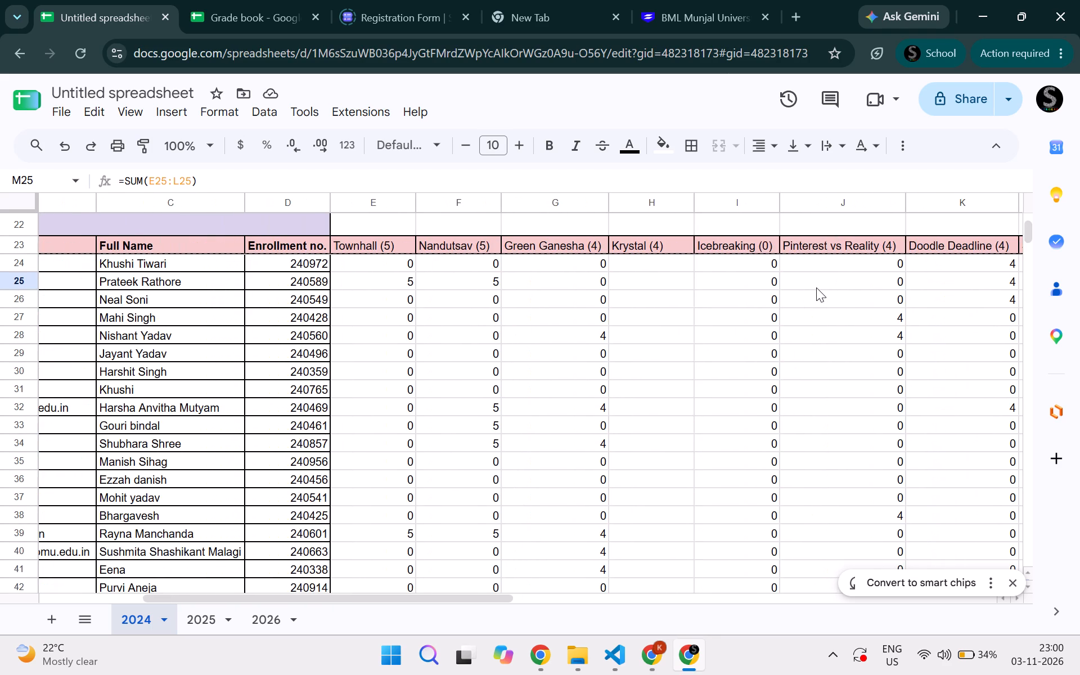
{"action": "scroll", "coordinate": [816, 287], "scroll_direction": "right", "scroll_amount": 1}
{"action": "scroll", "coordinate": [620, 320], "scroll_direction": "left", "scroll_amount": 3}
Review the upper table's event scores and totals on the 2024 sheet, checking the formulas in M12 and M11 and the Doodle Deadline score in K15.
{"action": "scroll", "coordinate": [620, 320], "scroll_direction": "up", "scroll_amount": 1}
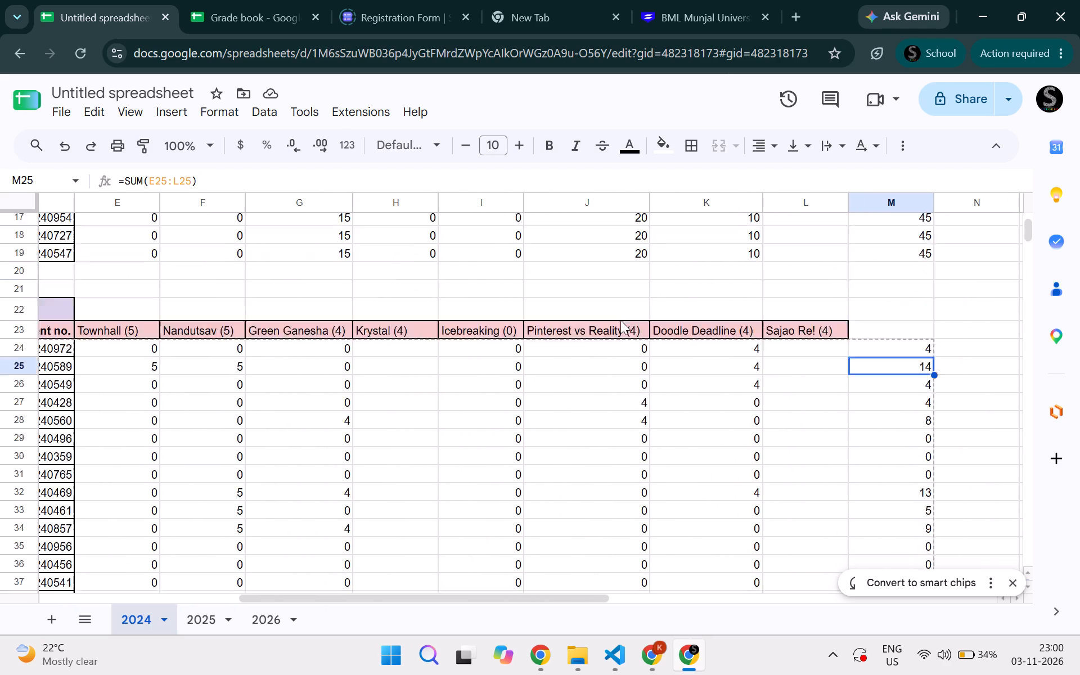
{"action": "scroll", "coordinate": [620, 320], "scroll_direction": "up", "scroll_amount": 3}
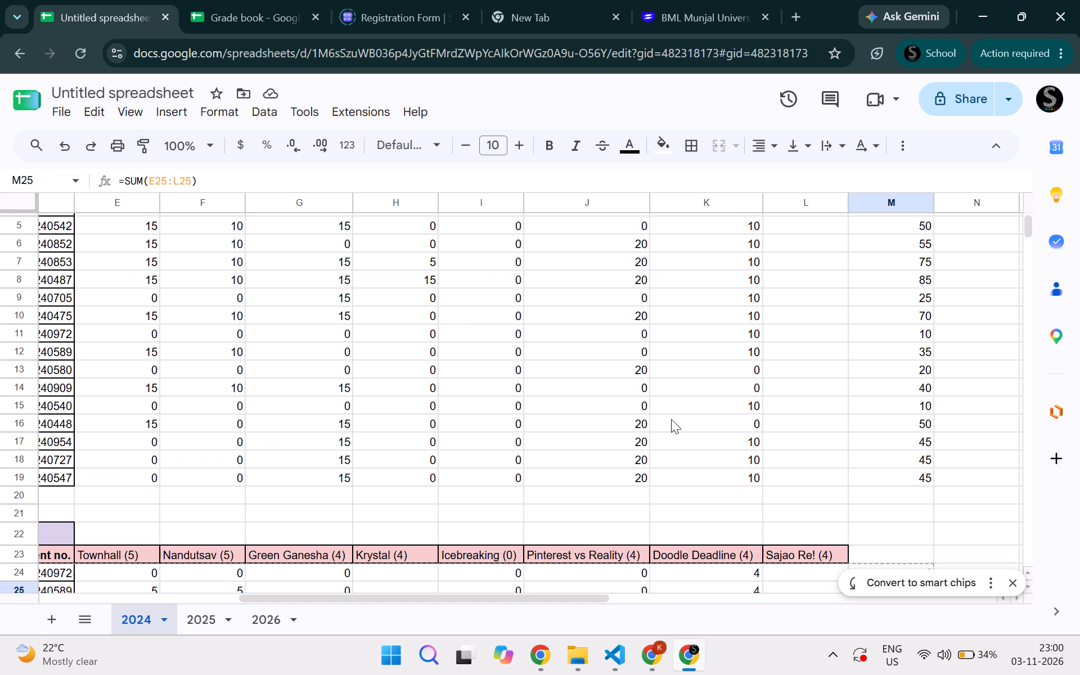
{"action": "scroll", "coordinate": [671, 419], "scroll_direction": "right", "scroll_amount": 3}
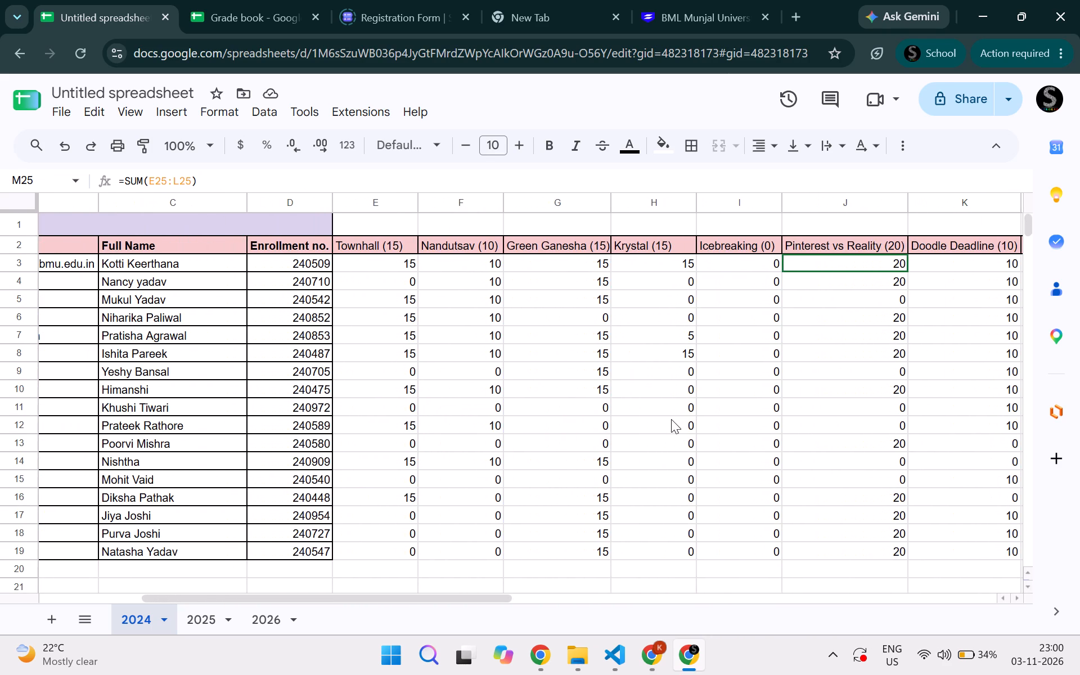
{"action": "scroll", "coordinate": [671, 419], "scroll_direction": "left", "scroll_amount": 4}
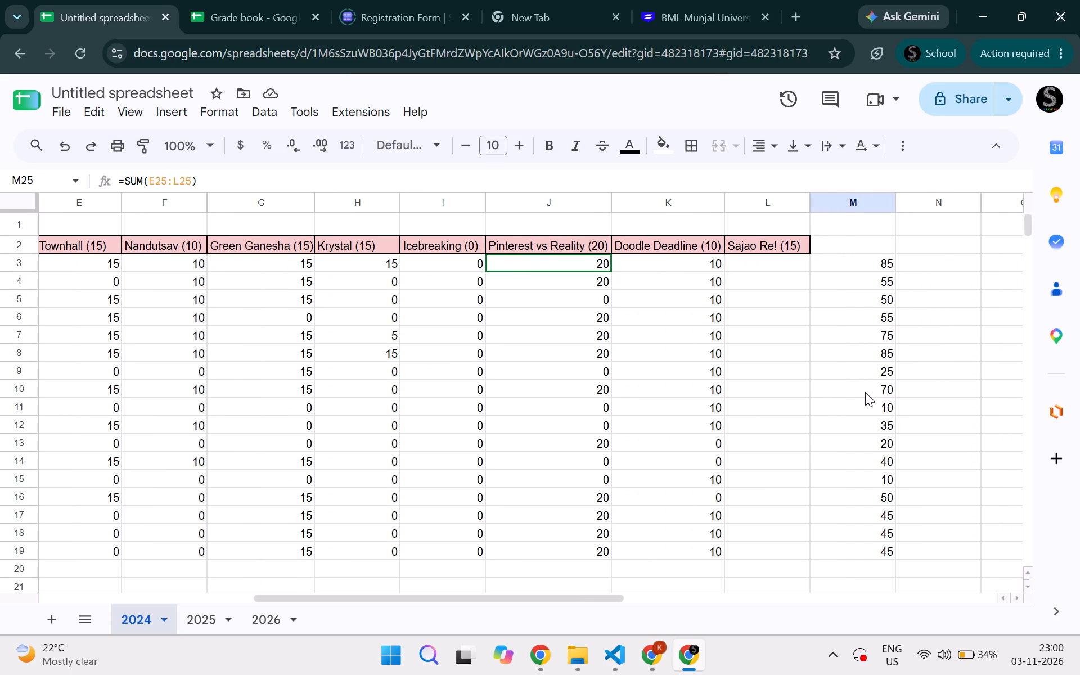
{"action": "left_click", "coordinate": [865, 428]}
{"action": "left_click", "coordinate": [857, 413]}
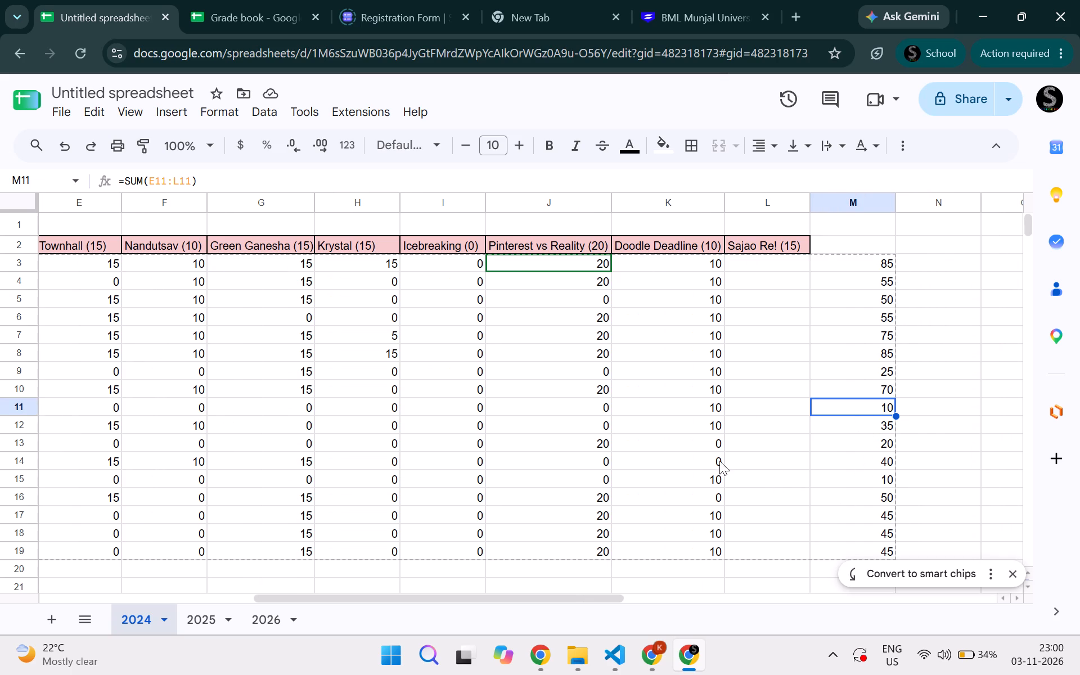
{"action": "left_click", "coordinate": [645, 480]}
{"action": "scroll", "coordinate": [645, 480], "scroll_direction": "right", "scroll_amount": 2}
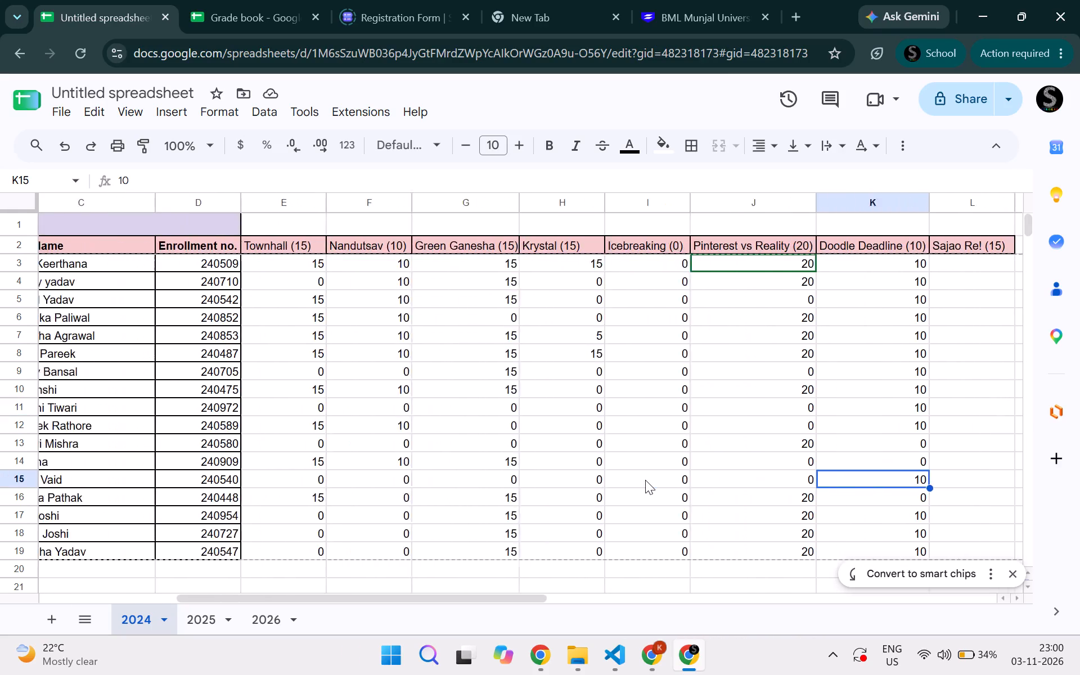
{"action": "scroll", "coordinate": [645, 480], "scroll_direction": "right", "scroll_amount": 3}
{"action": "scroll", "coordinate": [645, 480], "scroll_direction": "left", "scroll_amount": 2}
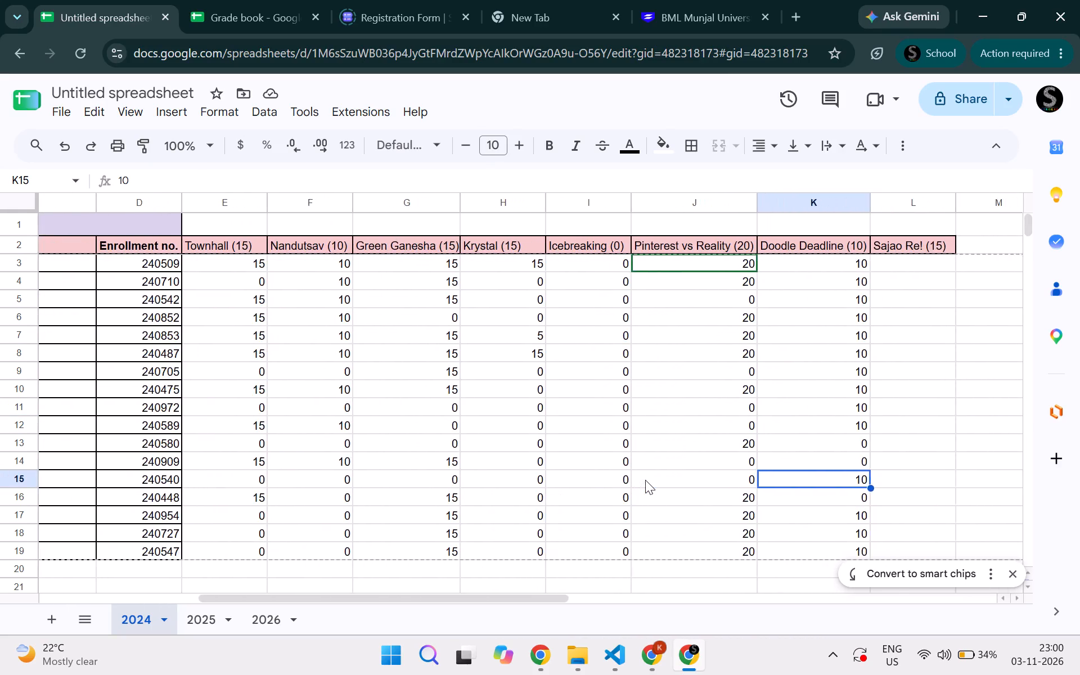
Check the total formula in M4 against that member's event scores in the upper table of the 2024 sheet.
{"action": "scroll", "coordinate": [645, 480], "scroll_direction": "left", "scroll_amount": 1}
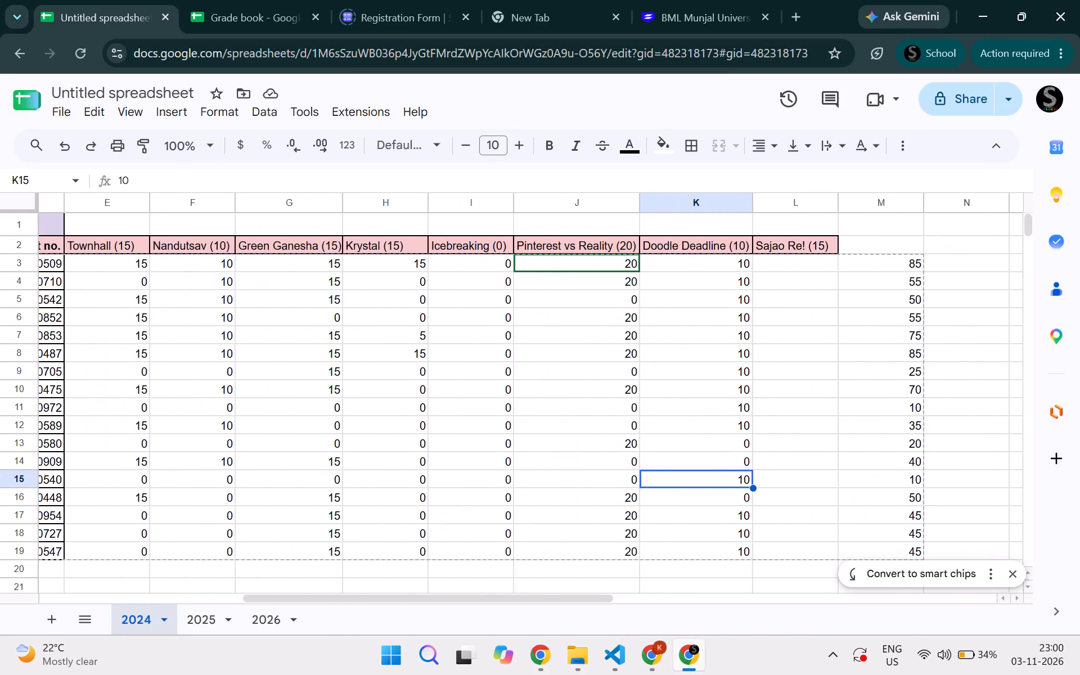
{"action": "scroll", "coordinate": [532, 455], "scroll_direction": "right", "scroll_amount": 2}
{"action": "scroll", "coordinate": [532, 455], "scroll_direction": "left", "scroll_amount": 3}
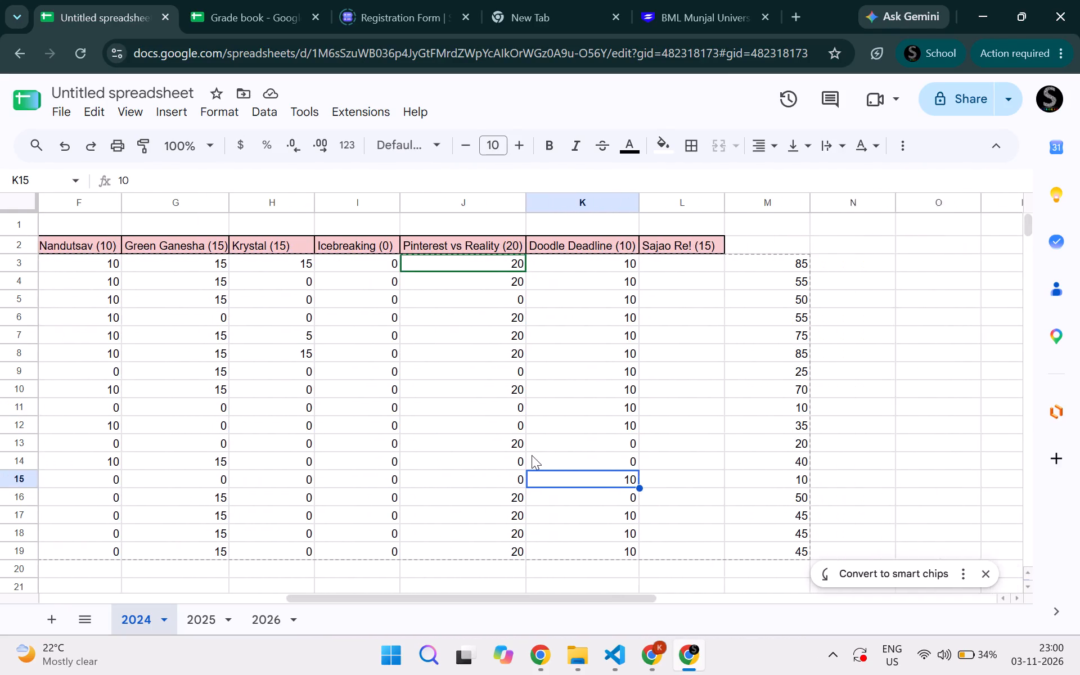
{"action": "scroll", "coordinate": [532, 455], "scroll_direction": "right", "scroll_amount": 1}
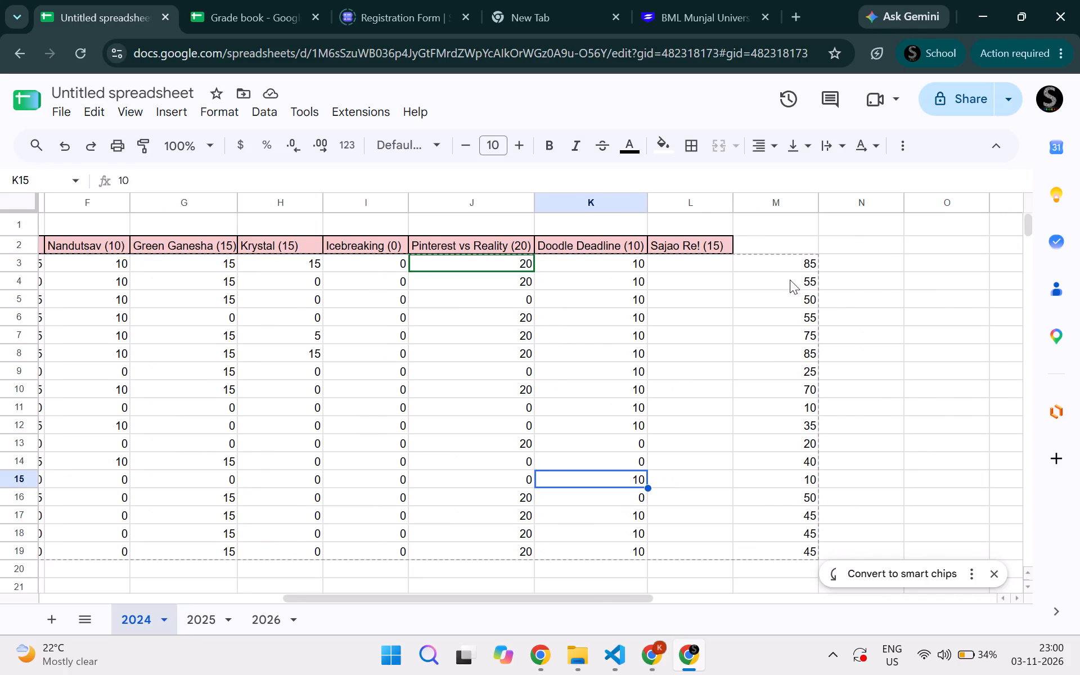
{"action": "left_click", "coordinate": [762, 287]}
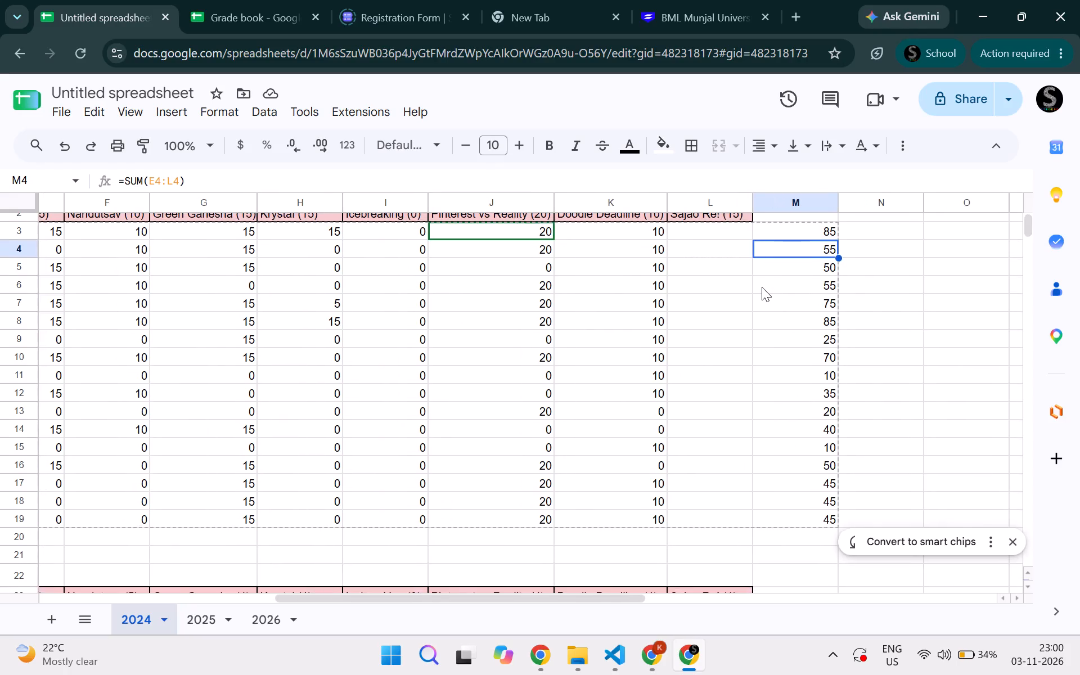
{"action": "scroll", "coordinate": [762, 287], "scroll_direction": "right", "scroll_amount": 4}
{"action": "scroll", "coordinate": [762, 287], "scroll_direction": "left", "scroll_amount": 1}
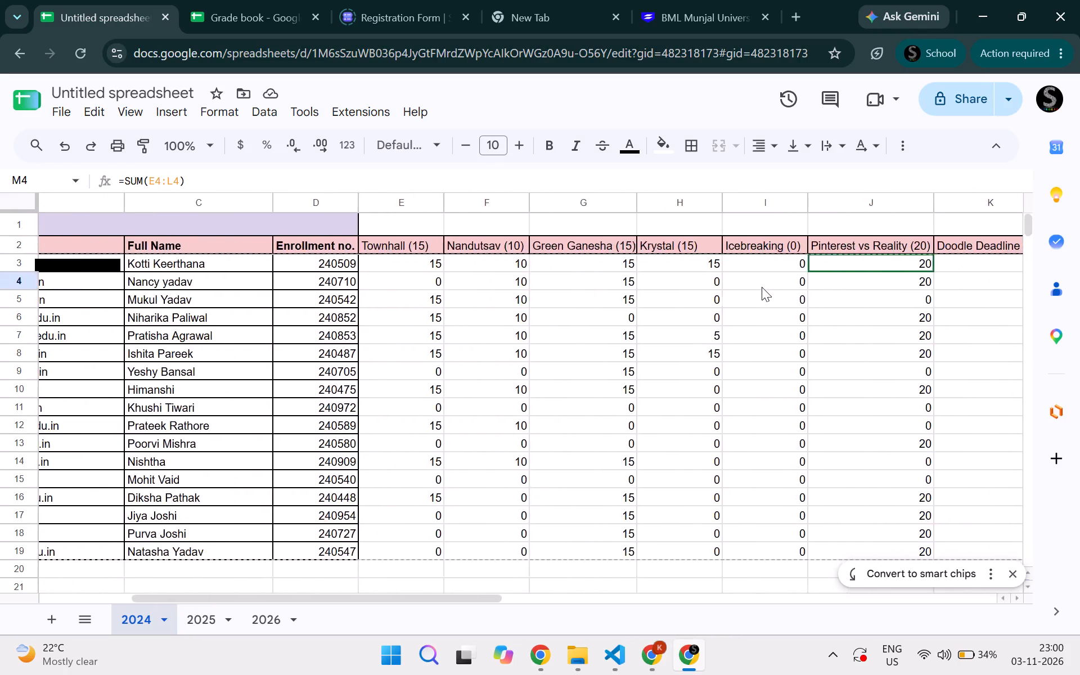
{"action": "scroll", "coordinate": [762, 287], "scroll_direction": "left", "scroll_amount": 2}
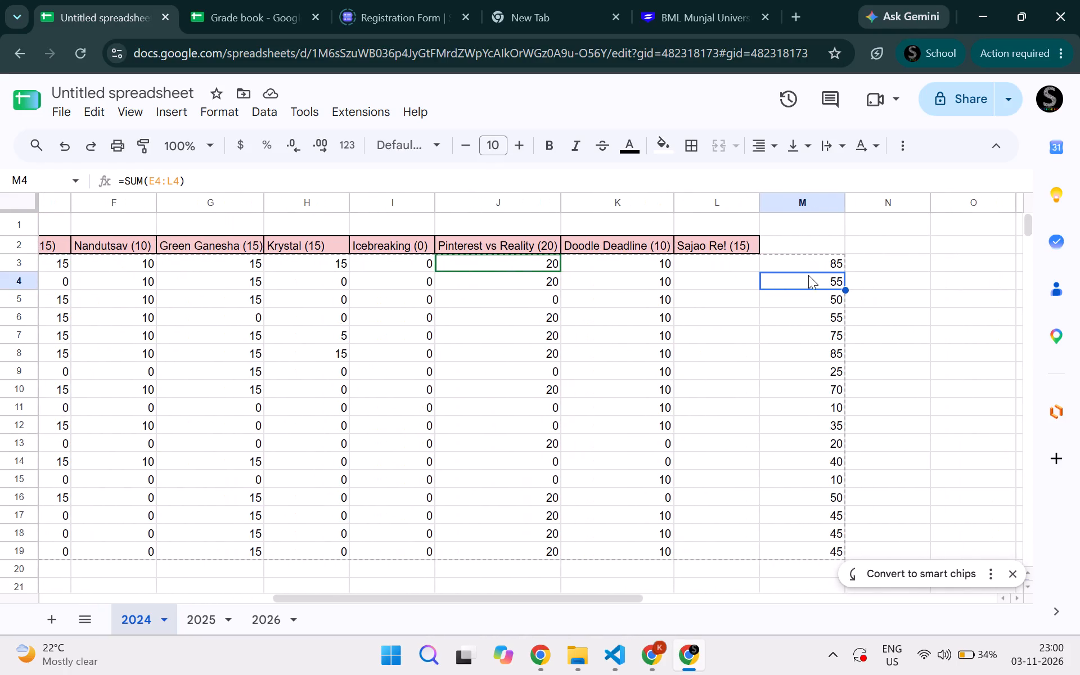
Check the total formula in M5 and compare the upper table's event scores with the row totals.
{"action": "left_click", "coordinate": [797, 301]}
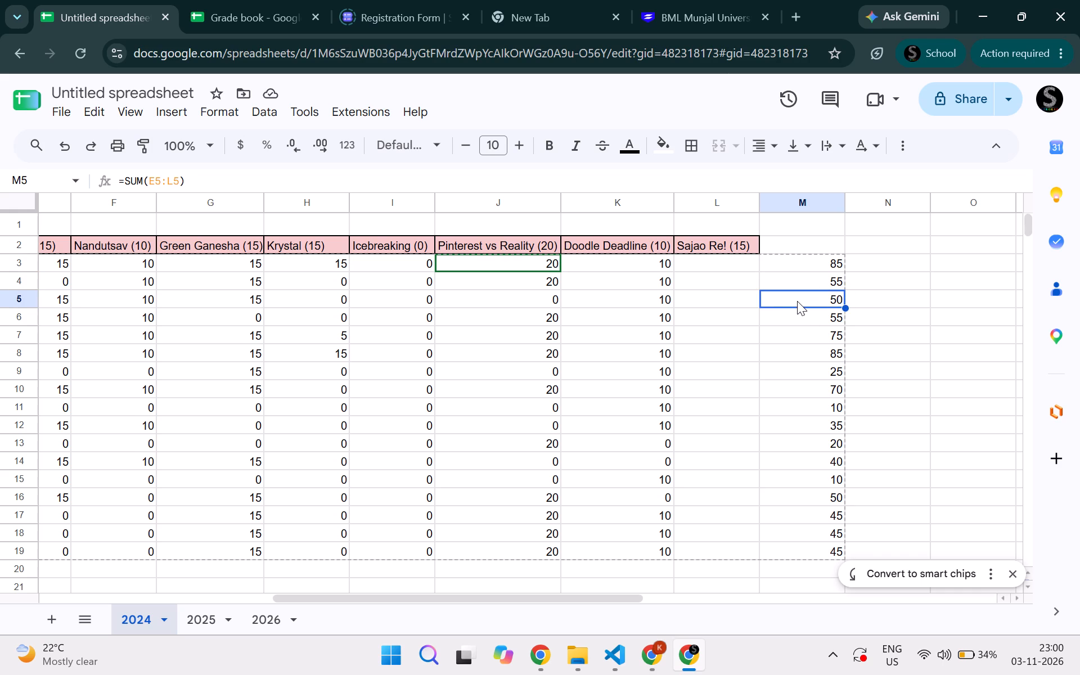
{"action": "scroll", "coordinate": [772, 312], "scroll_direction": "right", "scroll_amount": 3}
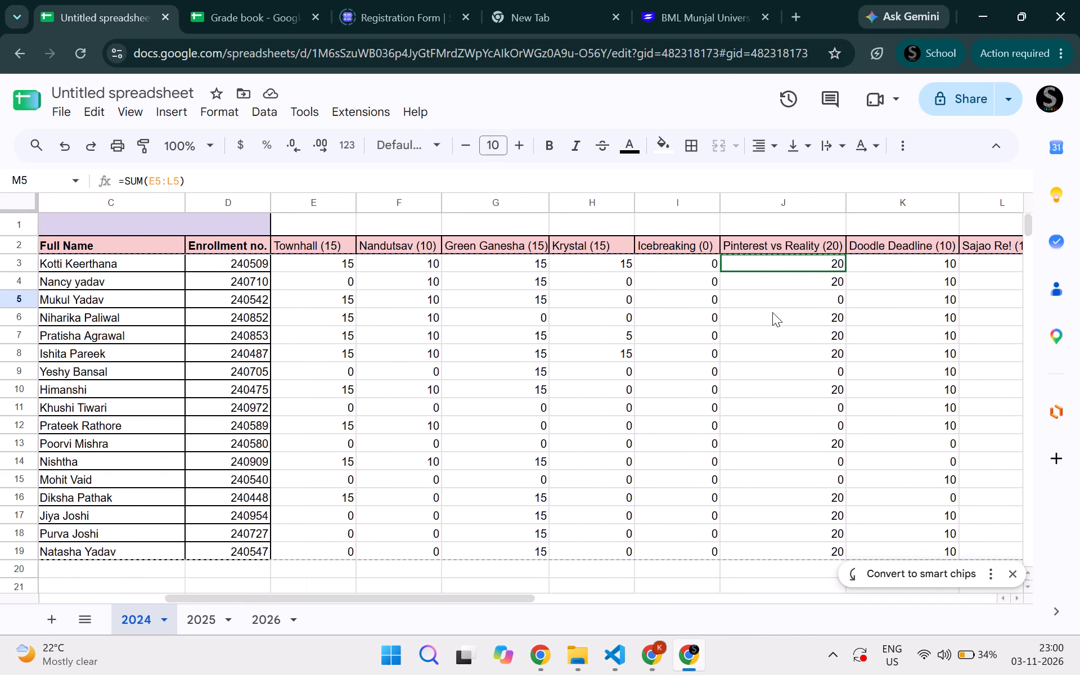
{"action": "scroll", "coordinate": [772, 312], "scroll_direction": "left", "scroll_amount": 4}
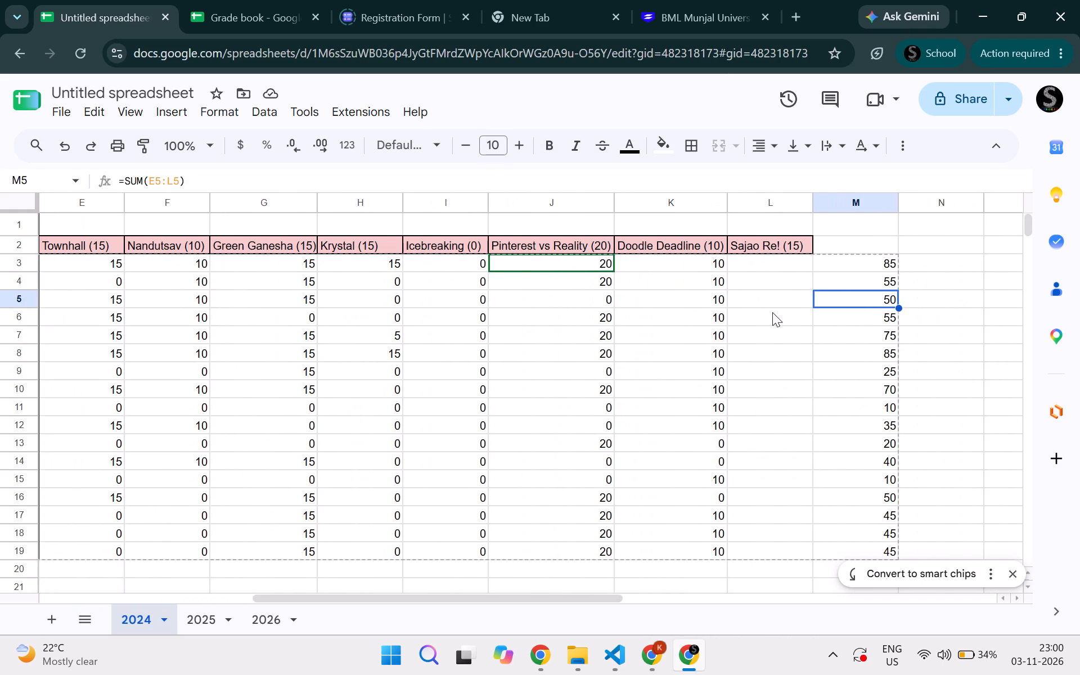
{"action": "scroll", "coordinate": [772, 312], "scroll_direction": "left", "scroll_amount": 1}
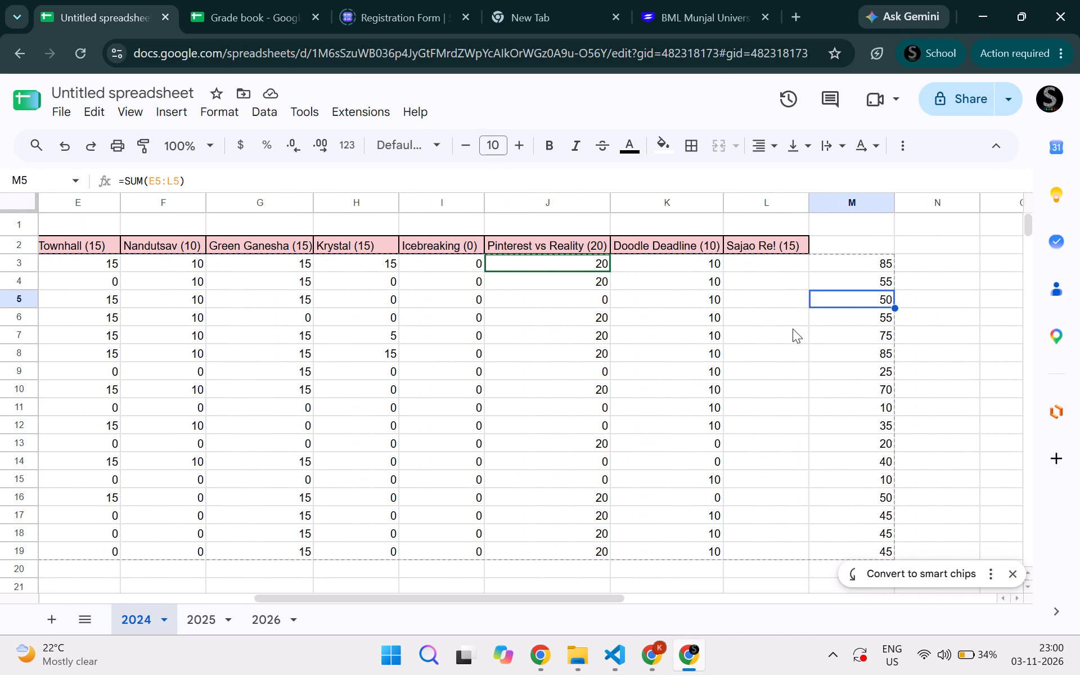
{"action": "left_click", "coordinate": [783, 361]}
{"action": "scroll", "coordinate": [783, 361], "scroll_direction": "right", "scroll_amount": 1}
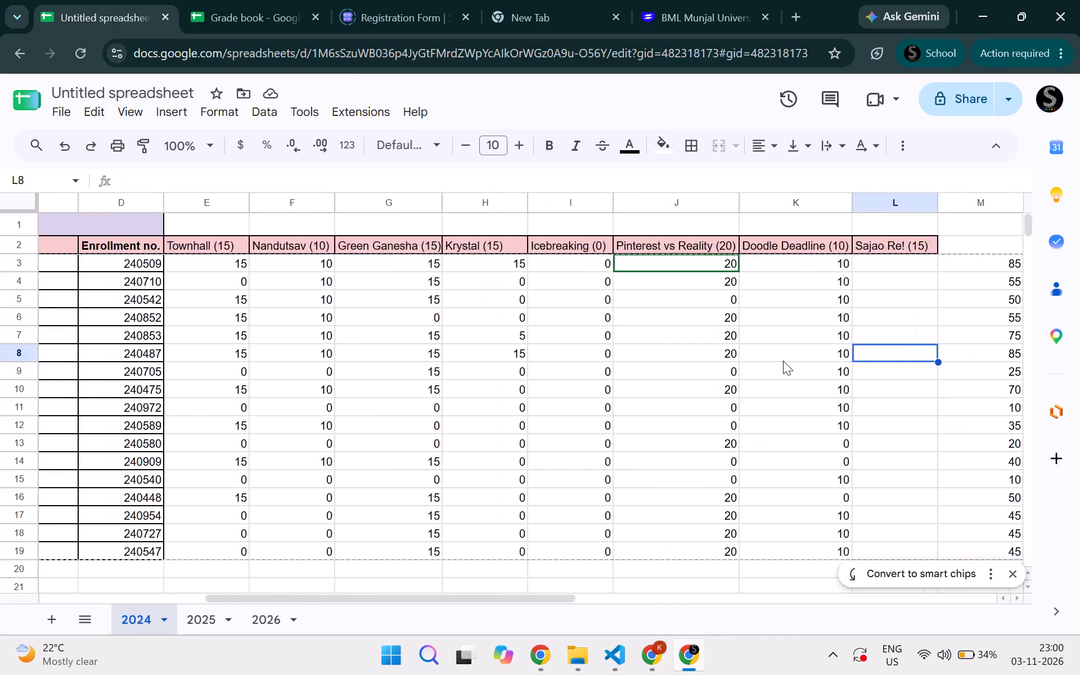
{"action": "scroll", "coordinate": [783, 361], "scroll_direction": "right", "scroll_amount": 2}
{"action": "scroll", "coordinate": [783, 361], "scroll_direction": "left", "scroll_amount": 1}
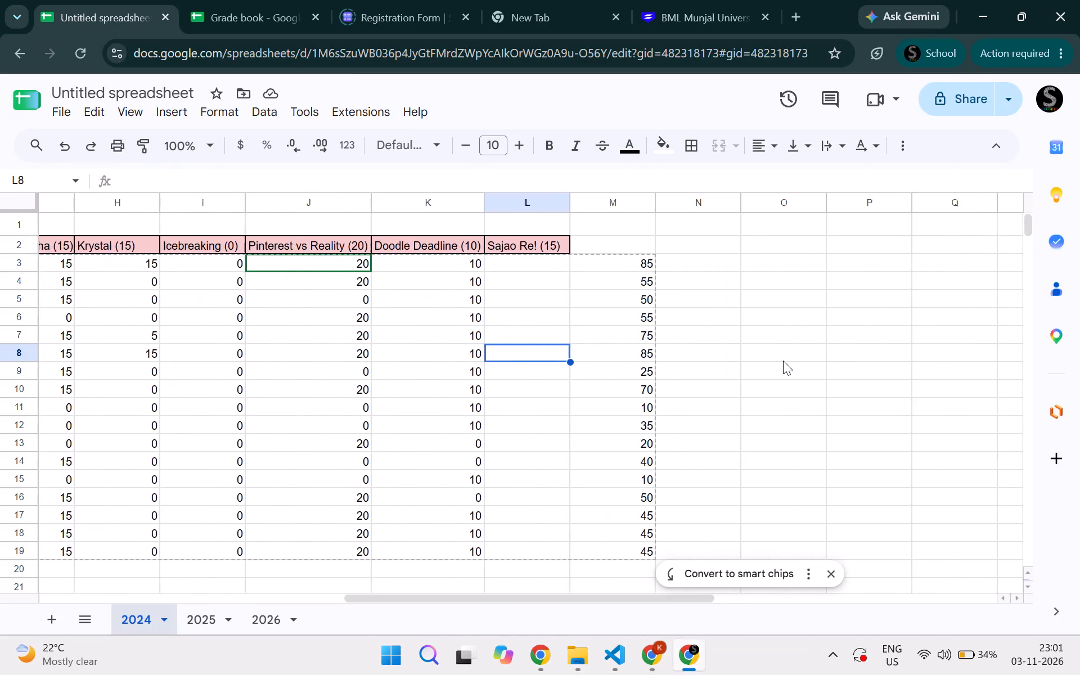
{"action": "scroll", "coordinate": [783, 361], "scroll_direction": "left", "scroll_amount": 1}
Switch to the 2025 sheet and review the event scores and row totals in the MINOR table and the upper table.
{"action": "right_click", "coordinate": [237, 633]}
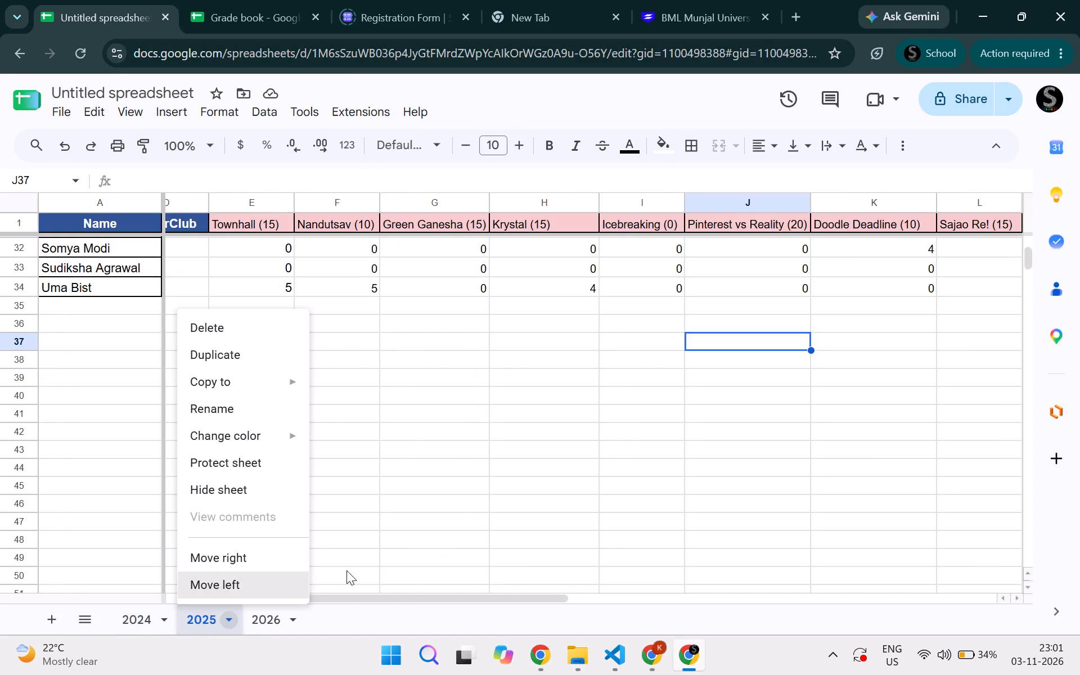
{"action": "left_click", "coordinate": [500, 501]}
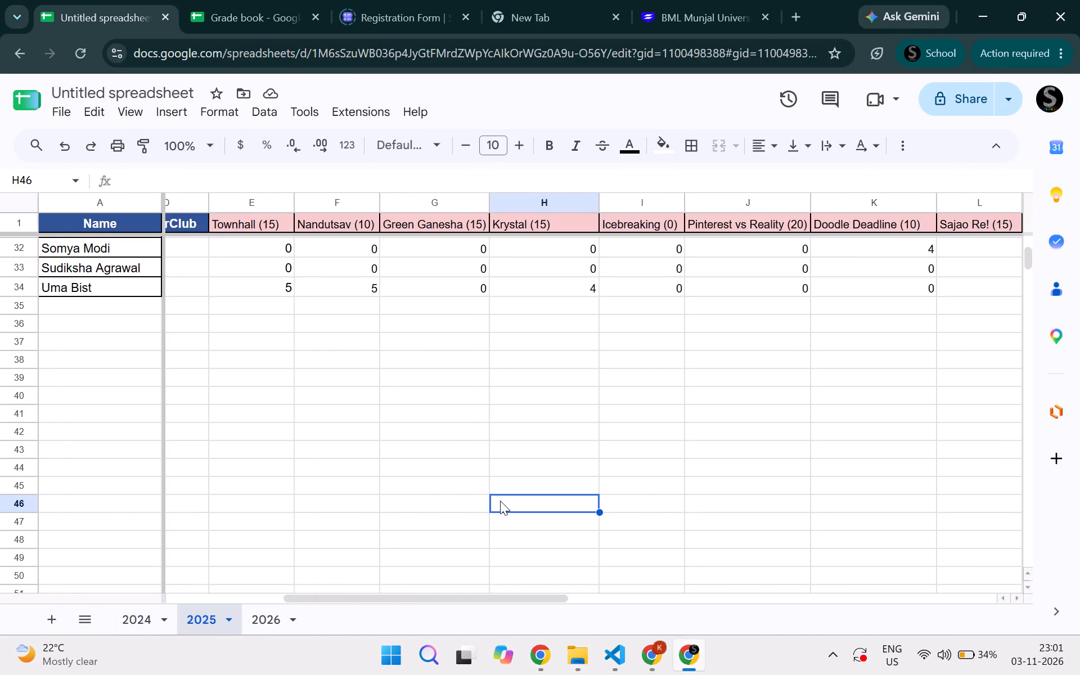
{"action": "scroll", "coordinate": [500, 501], "scroll_direction": "up", "scroll_amount": 2}
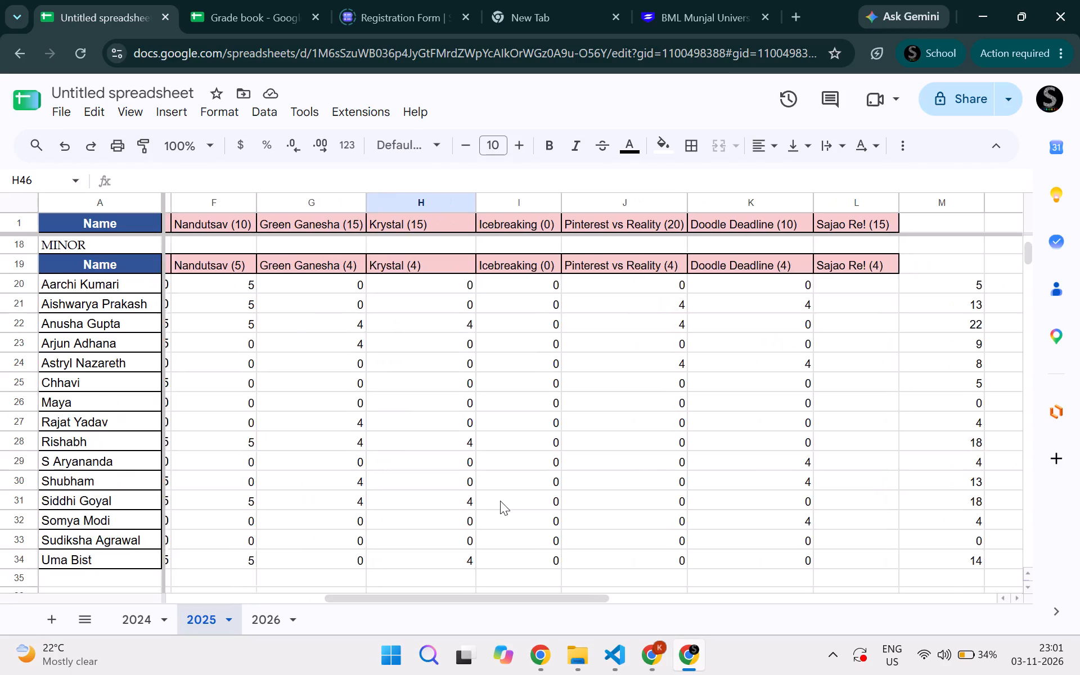
{"action": "scroll", "coordinate": [500, 501], "scroll_direction": "up", "scroll_amount": 5}
{"action": "scroll", "coordinate": [500, 501], "scroll_direction": "right", "scroll_amount": 3}
{"action": "scroll", "coordinate": [500, 501], "scroll_direction": "up", "scroll_amount": 3}
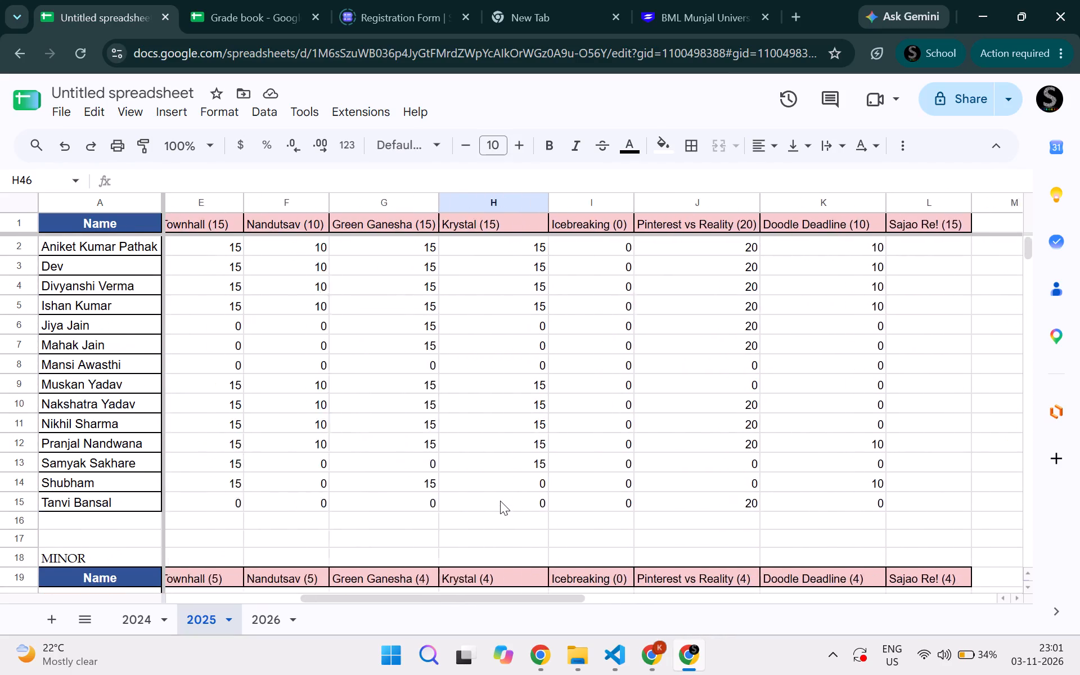
{"action": "scroll", "coordinate": [500, 501], "scroll_direction": "right", "scroll_amount": 2}
{"action": "scroll", "coordinate": [500, 501], "scroll_direction": "left", "scroll_amount": 6}
{"action": "scroll", "coordinate": [500, 501], "scroll_direction": "right", "scroll_amount": 1}
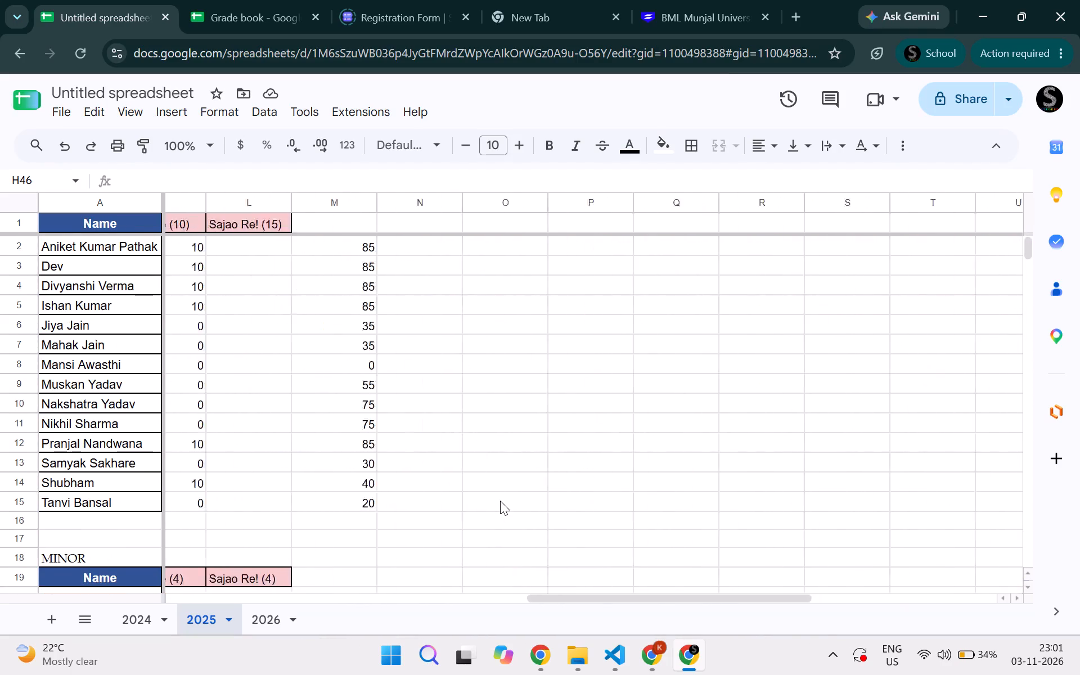
{"action": "scroll", "coordinate": [500, 501], "scroll_direction": "right", "scroll_amount": 3}
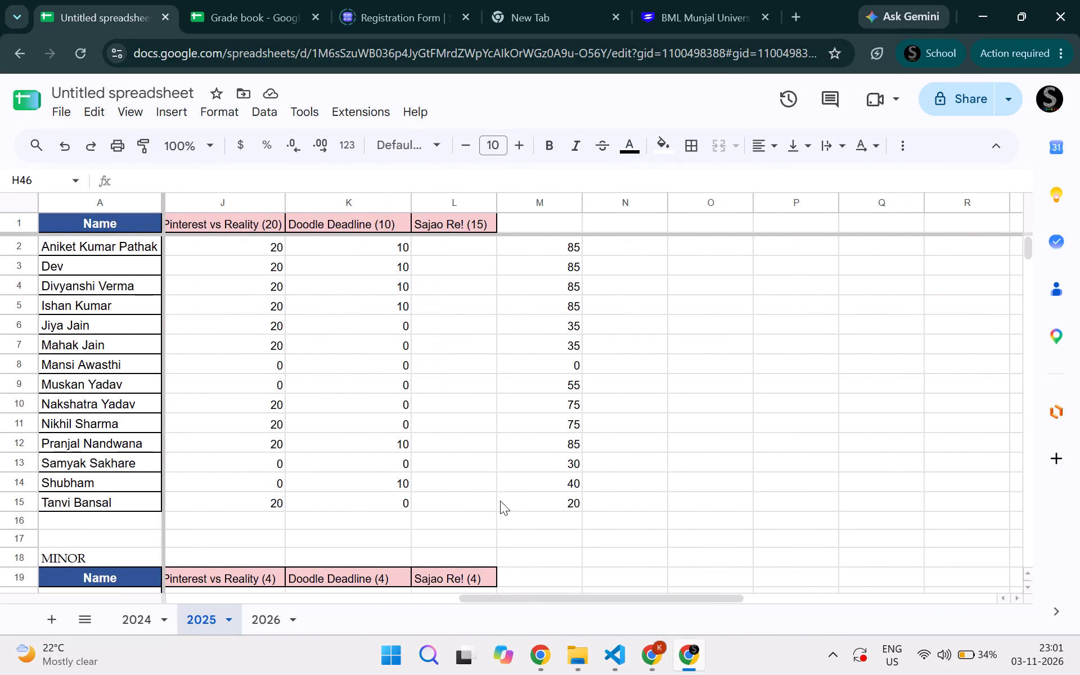
{"action": "scroll", "coordinate": [500, 501], "scroll_direction": "right", "scroll_amount": 1}
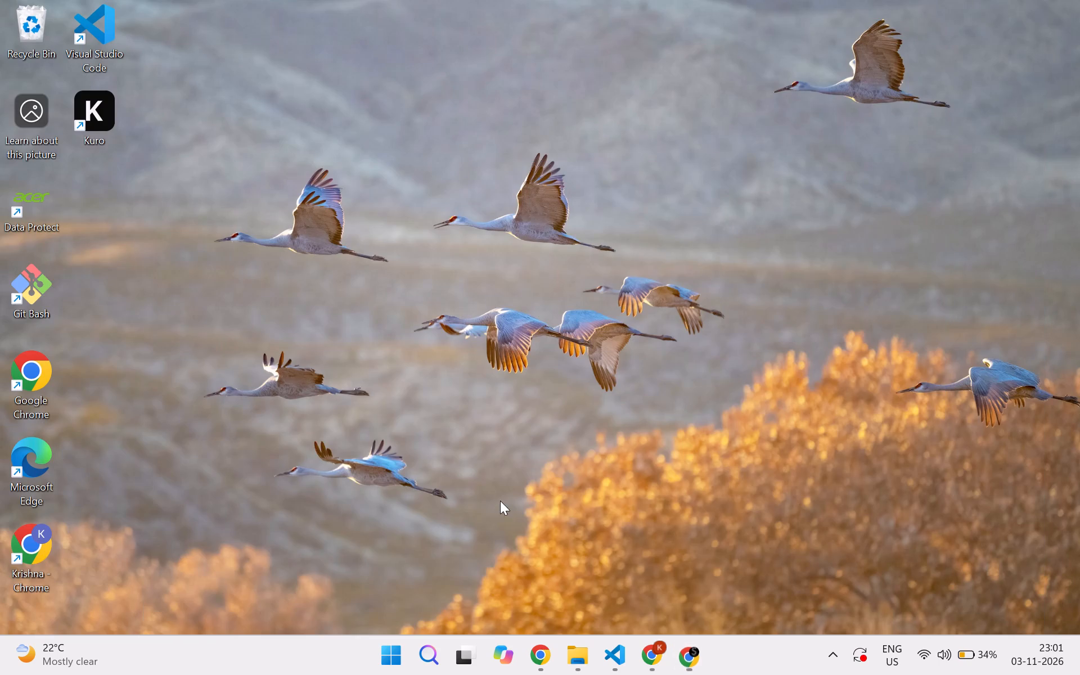
Launch Kuro from the desktop.
{"action": "double_click", "coordinate": [110, 114]}
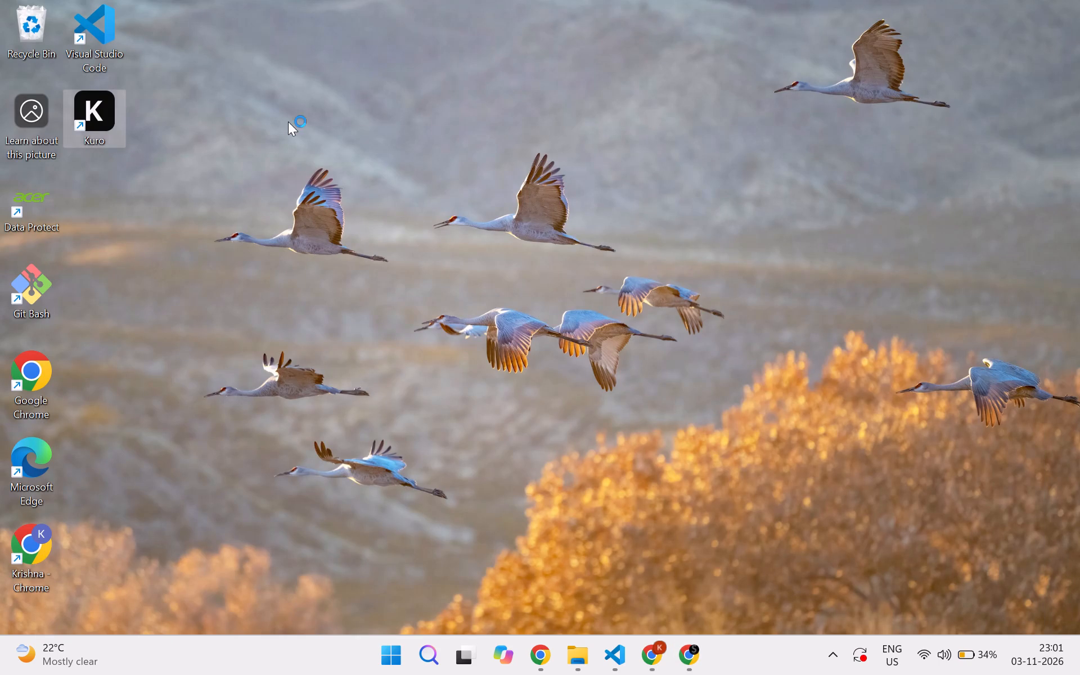
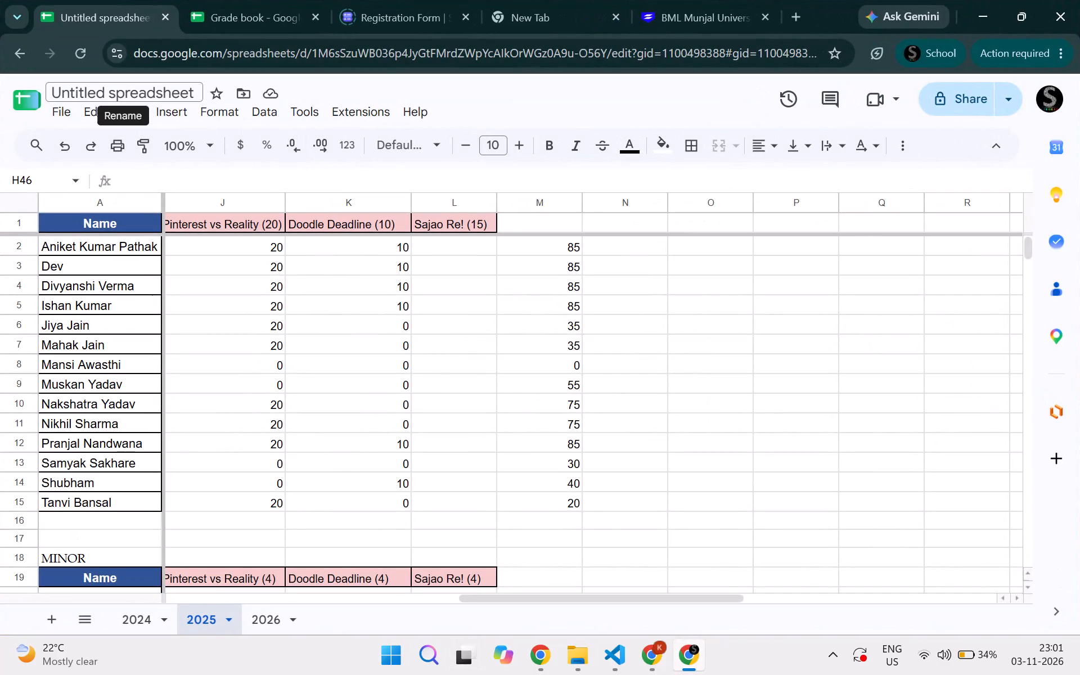
Rename the untitled spreadsheet as "ecc marks _2026-27".
{"action": "left_click", "coordinate": [128, 84]}
{"action": "left_click", "coordinate": [188, 91]}
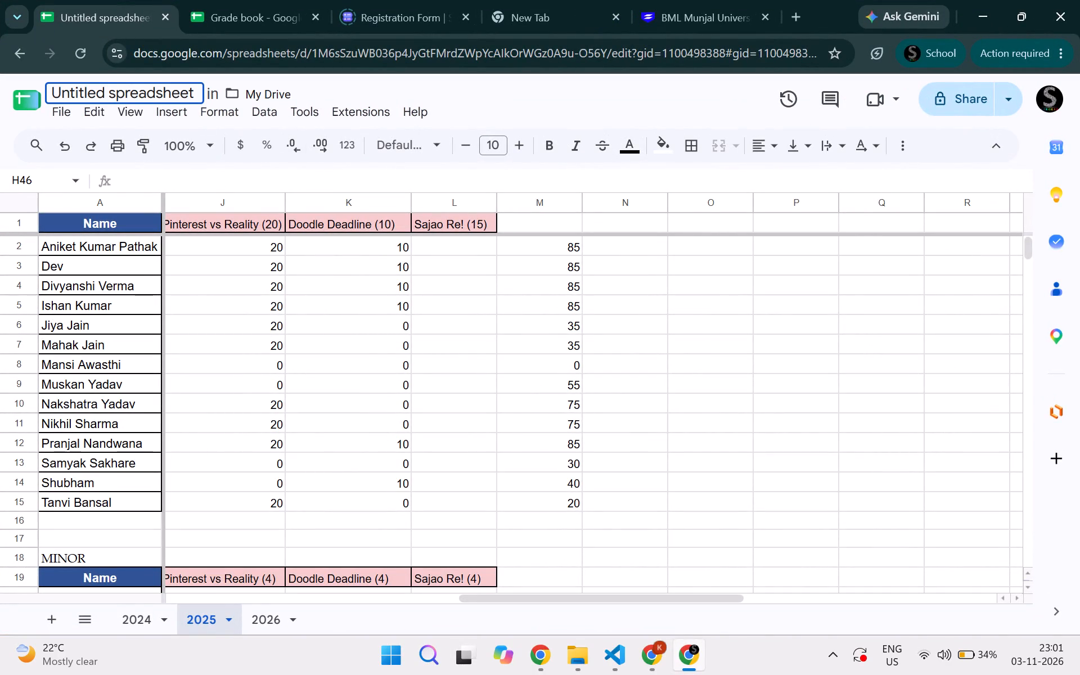
{"action": "left_click", "coordinate": [192, 91]}
{"action": "key", "text": "BackSpace"}
{"action": "key", "text": "BackSpace"}
{"action": "key", "text": "BackSpace"}
{"action": "key", "text": "BackSpace"}
{"action": "key", "text": "BackSpace"}
{"action": "key", "text": "BackSpace"}
{"action": "key", "text": "BackSpace"}
{"action": "key", "text": "BackSpace"}
{"action": "key", "text": "BackSpace"}
{"action": "key", "text": "BackSpace"}
{"action": "key", "text": "BackSpace"}
{"action": "key", "text": "BackSpace"}
{"action": "key", "text": "BackSpace"}
{"action": "key", "text": "BackSpace"}
{"action": "key", "text": "BackSpace"}
{"action": "key", "text": "BackSpace"}
{"action": "key", "text": "BackSpace"}
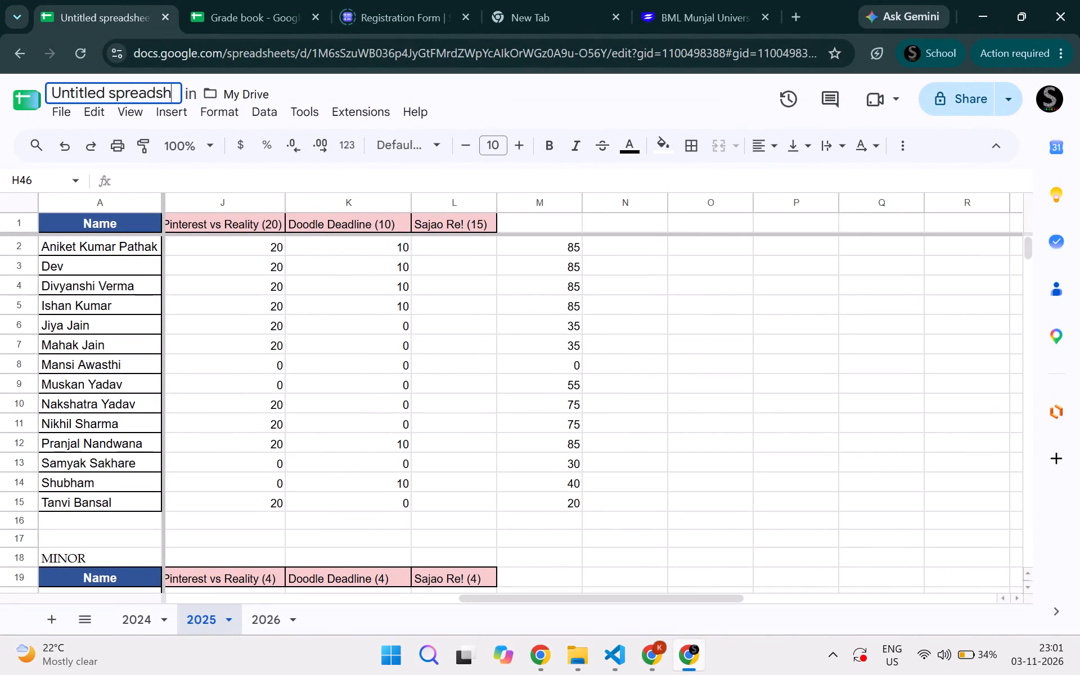
{"action": "key", "text": "BackSpace"}
{"action": "key", "text": "BackSpace"}
{"action": "key", "text": "BackSpace"}
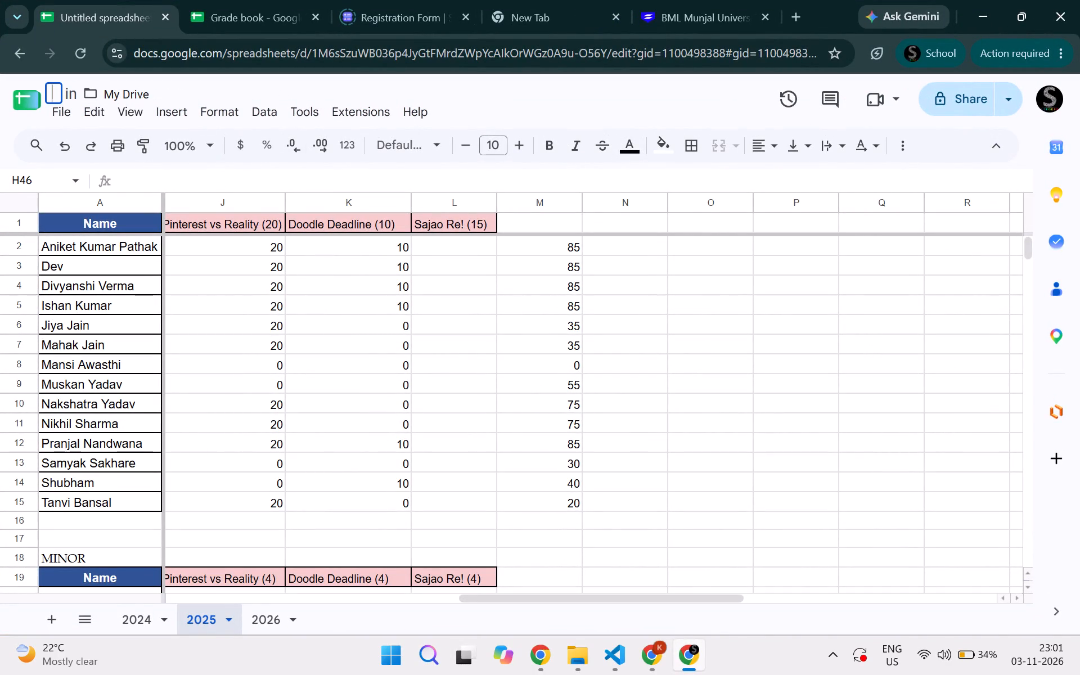
{"action": "key", "text": "BackSpace"}
{"action": "type", "text": "ecc"}
{"action": "key", "text": "space"}
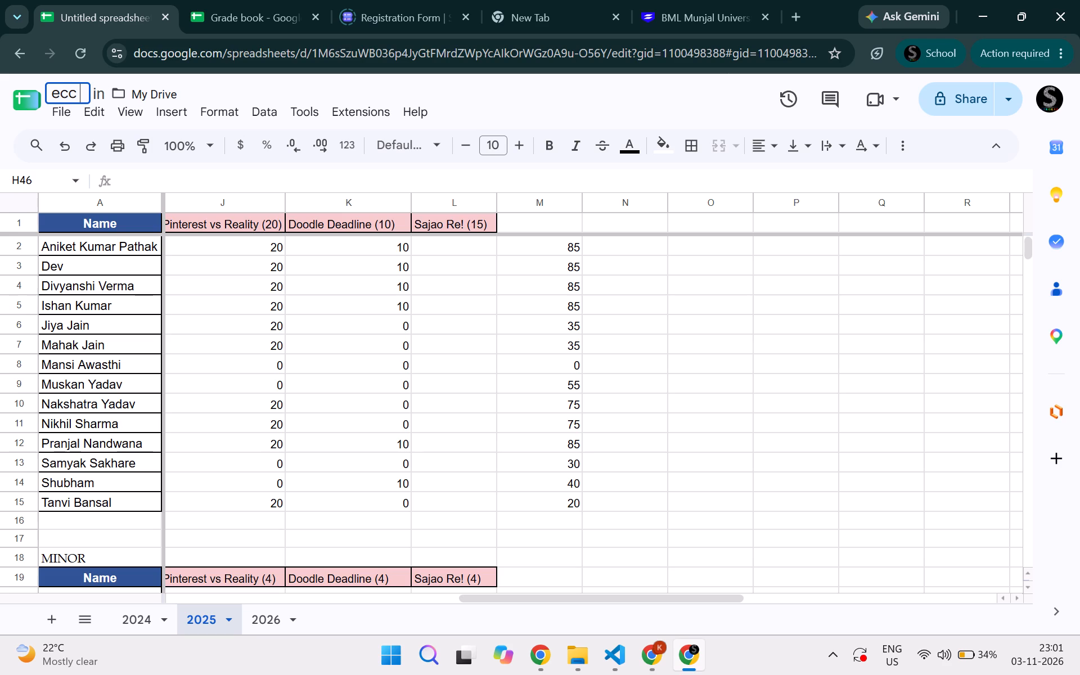
{"action": "type", "text": "marks"}
{"action": "key", "text": "space"}
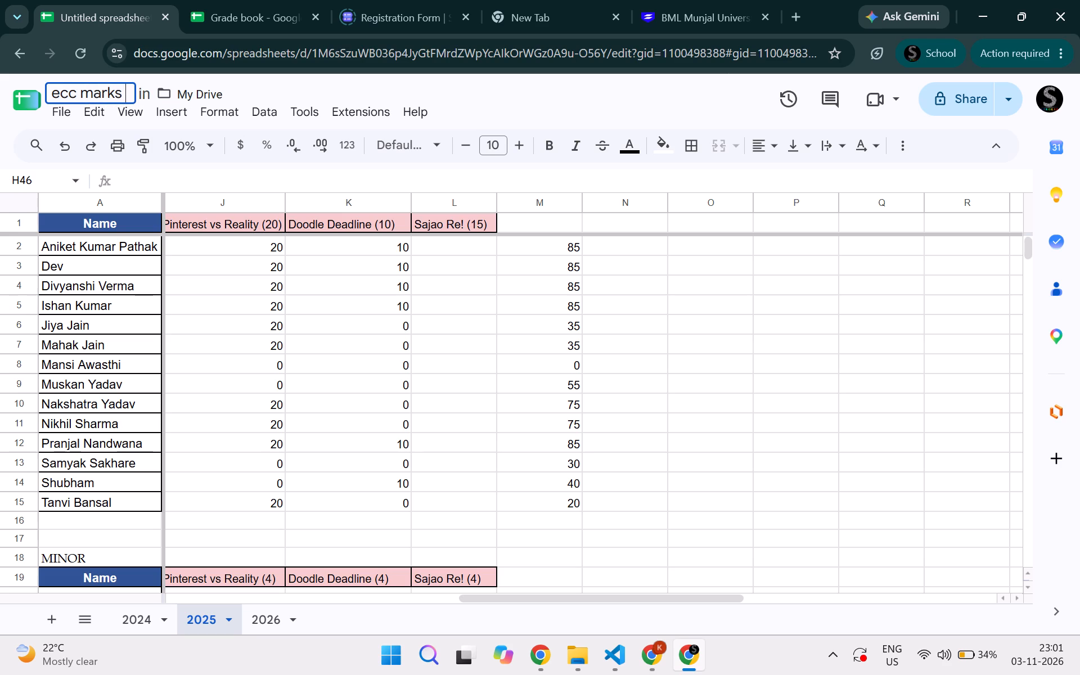
{"action": "key", "text": "shift+underscore"}
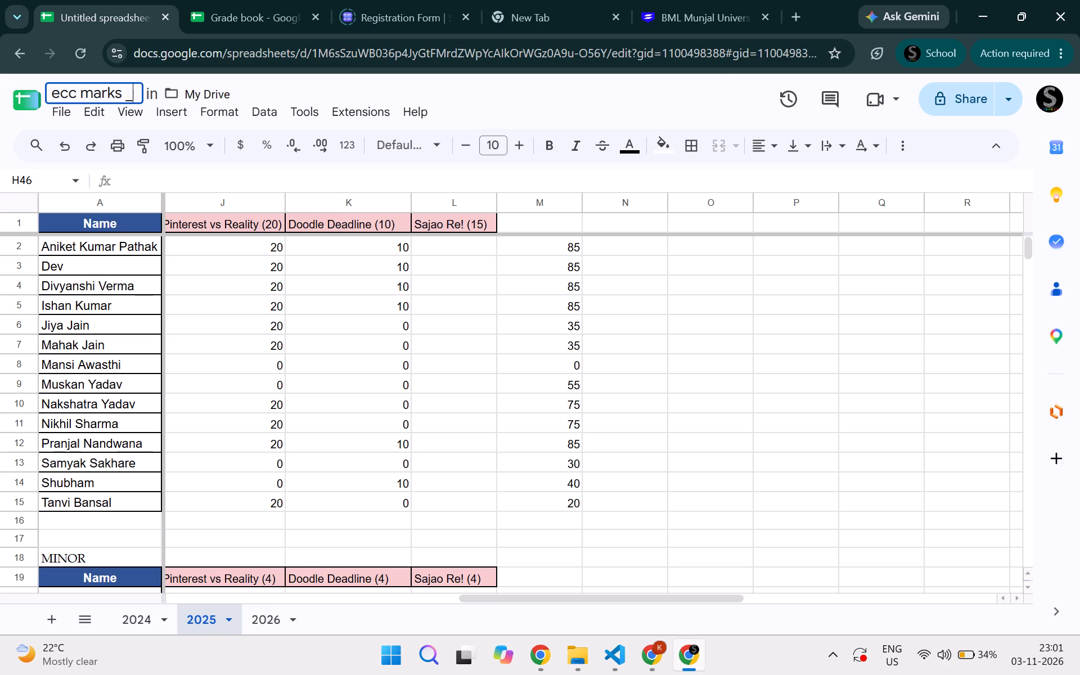
{"action": "type", "text": "2026"}
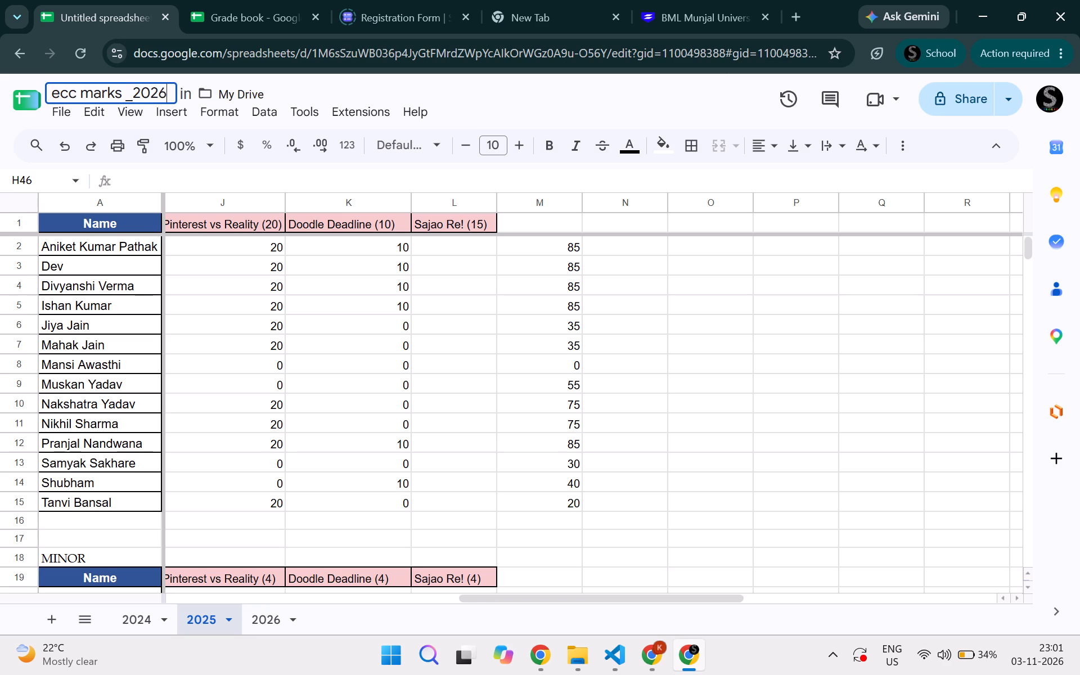
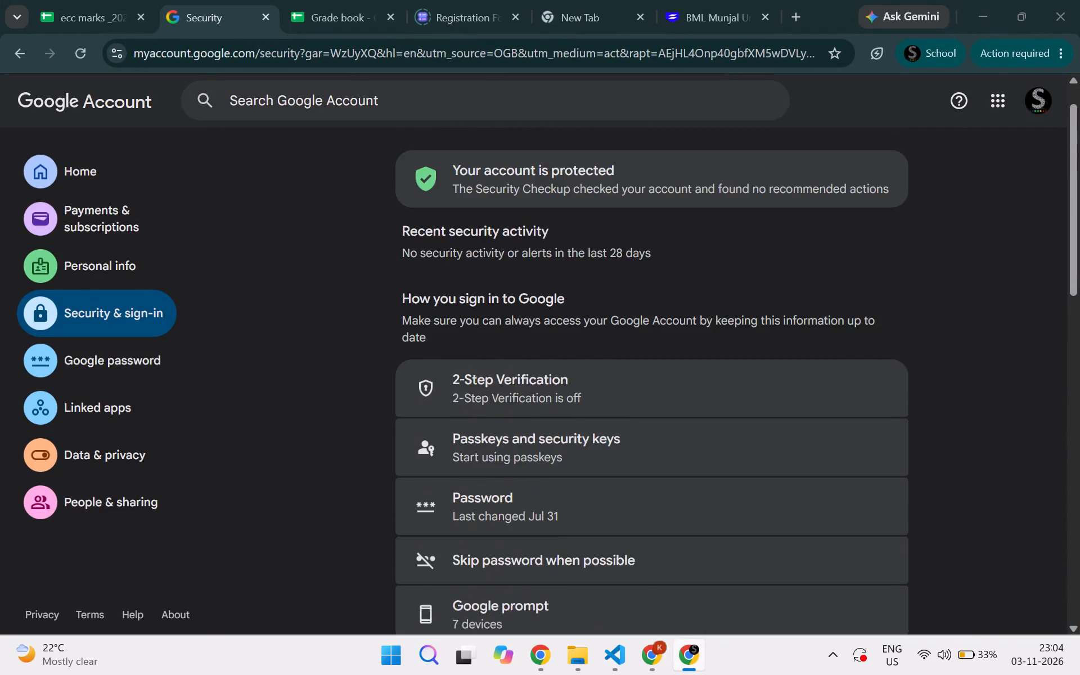
Leave the Google Account security page and return to the "ecc marks _2026-27" spreadsheet.
{"action": "scroll", "coordinate": [523, 298], "scroll_direction": "up", "scroll_amount": 2}
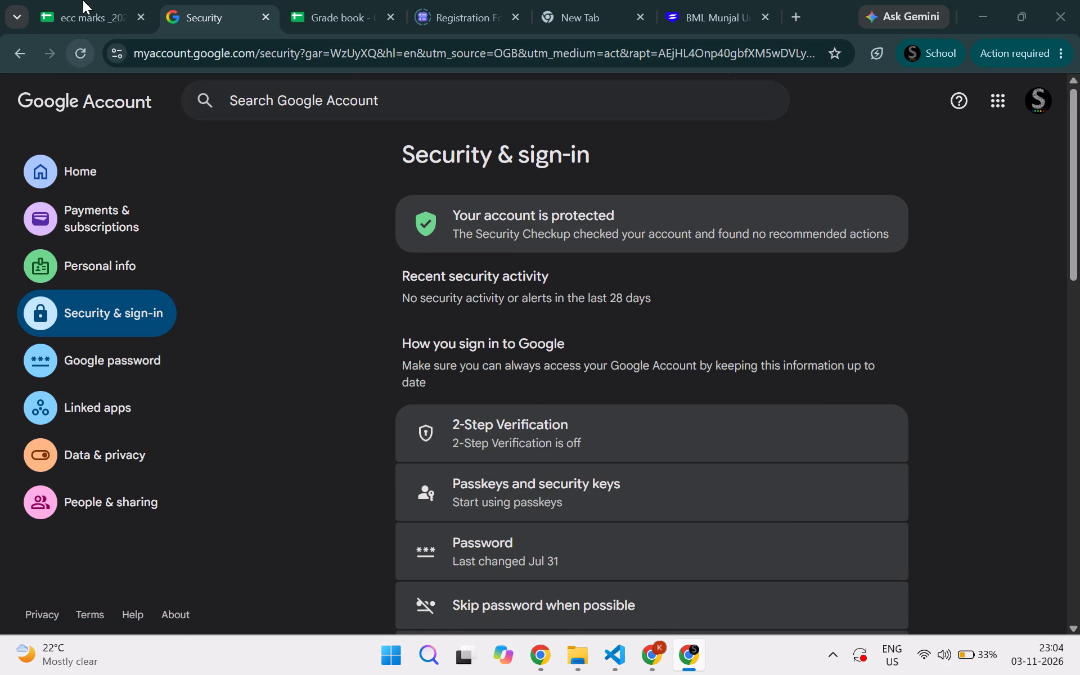
{"action": "left_click", "coordinate": [83, 0]}
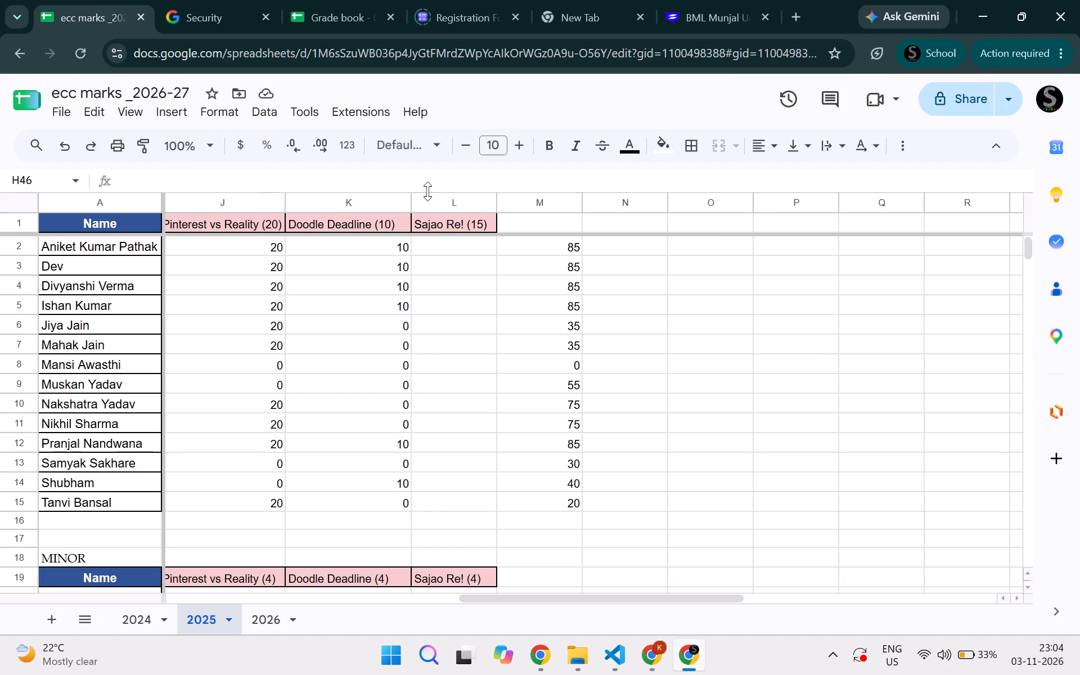
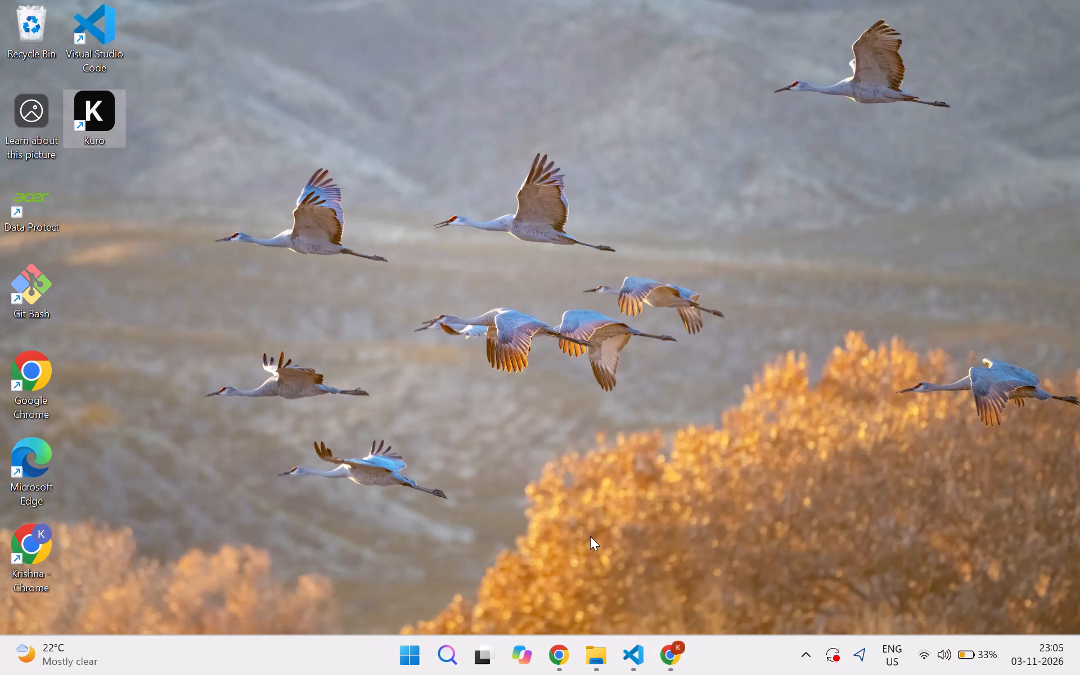
Bring up the School-profile Chrome window showing the about:blank page and close the whole window.
{"action": "double_click", "coordinate": [685, 652]}
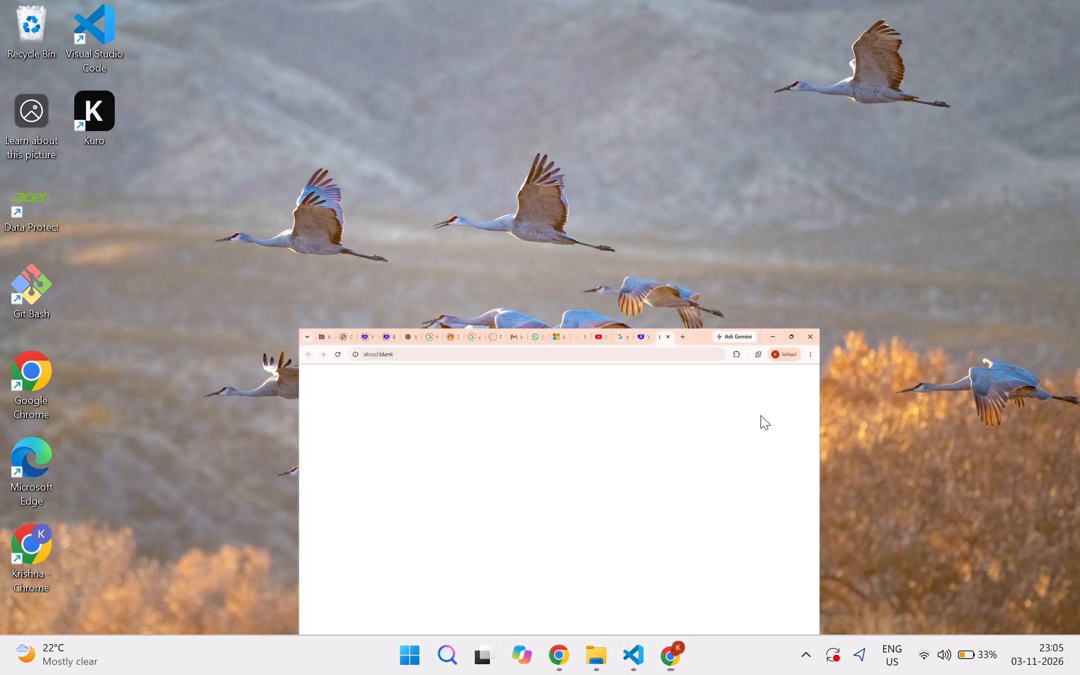
{"action": "left_click", "coordinate": [659, 667]}
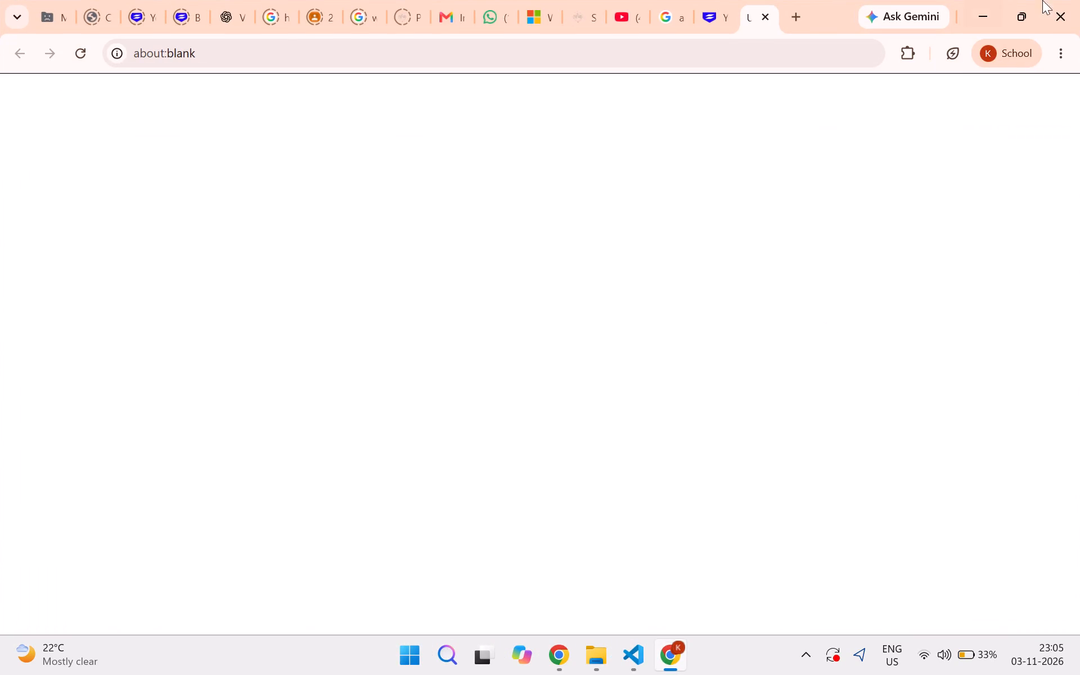
{"action": "left_click", "coordinate": [1079, 0]}
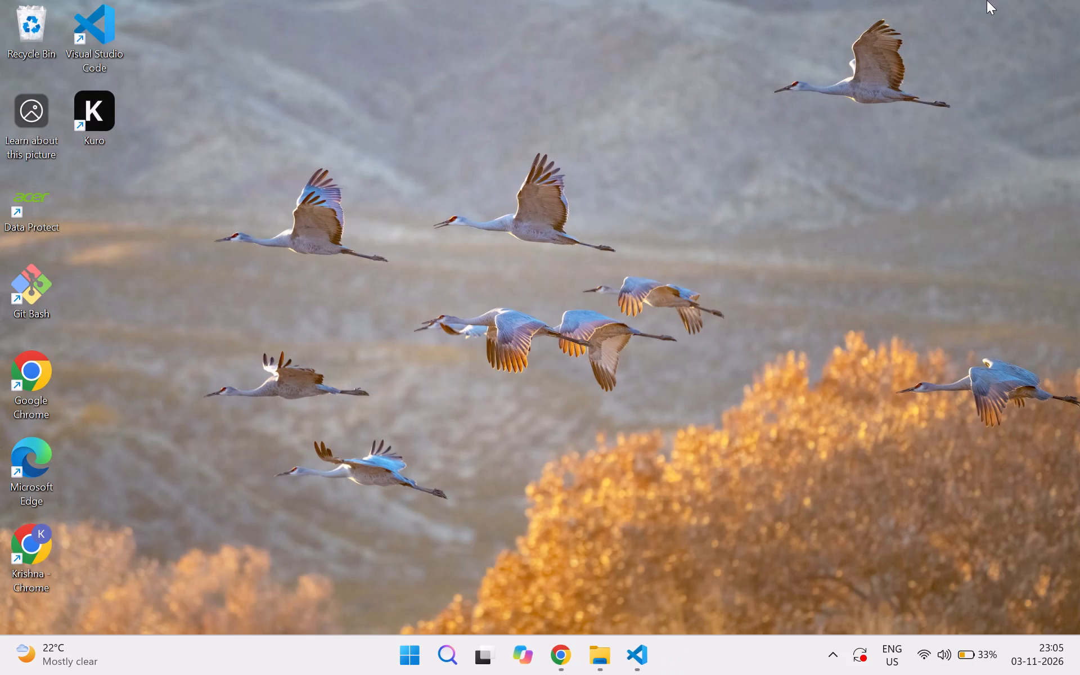
Switch to Visual Studio Code with the Abalone ML assignment notebook and close its window.
{"action": "left_click", "coordinate": [647, 649]}
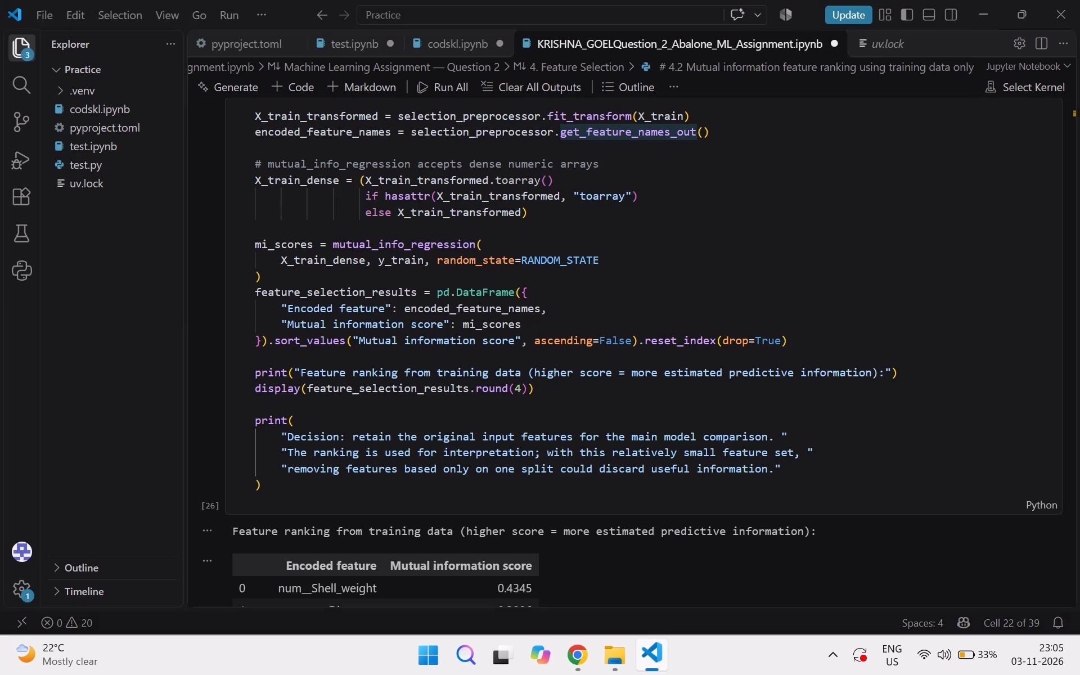
{"action": "left_click", "coordinate": [1079, 0]}
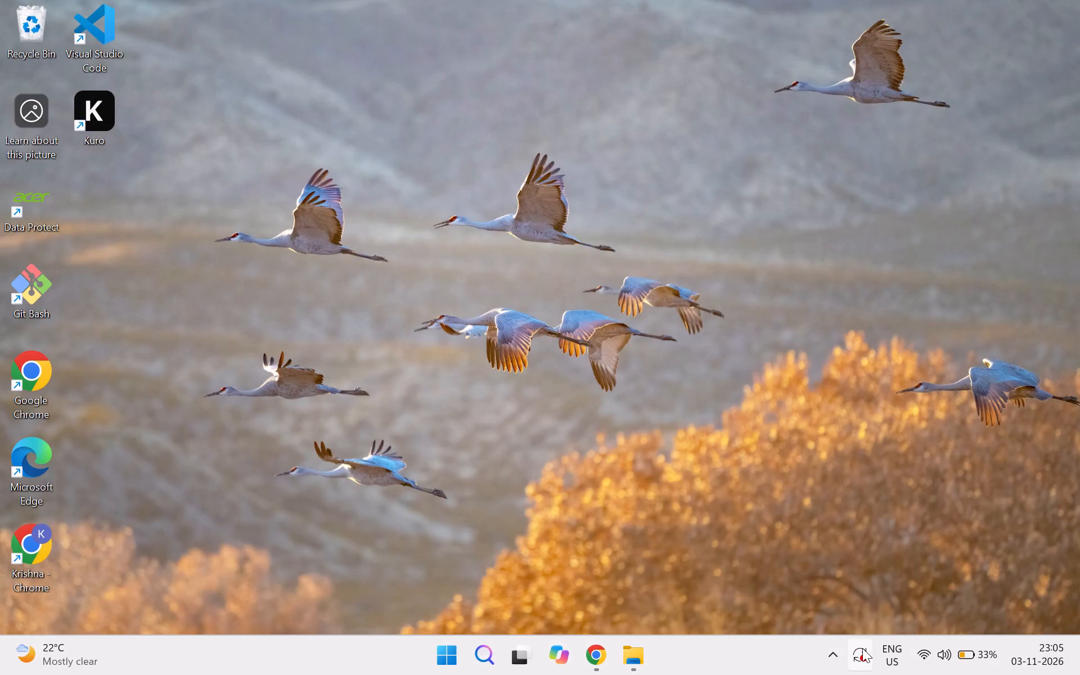
Open the Windows Update settings from the pending-update notification.
{"action": "left_click", "coordinate": [862, 648]}
{"action": "left_click", "coordinate": [862, 648]}
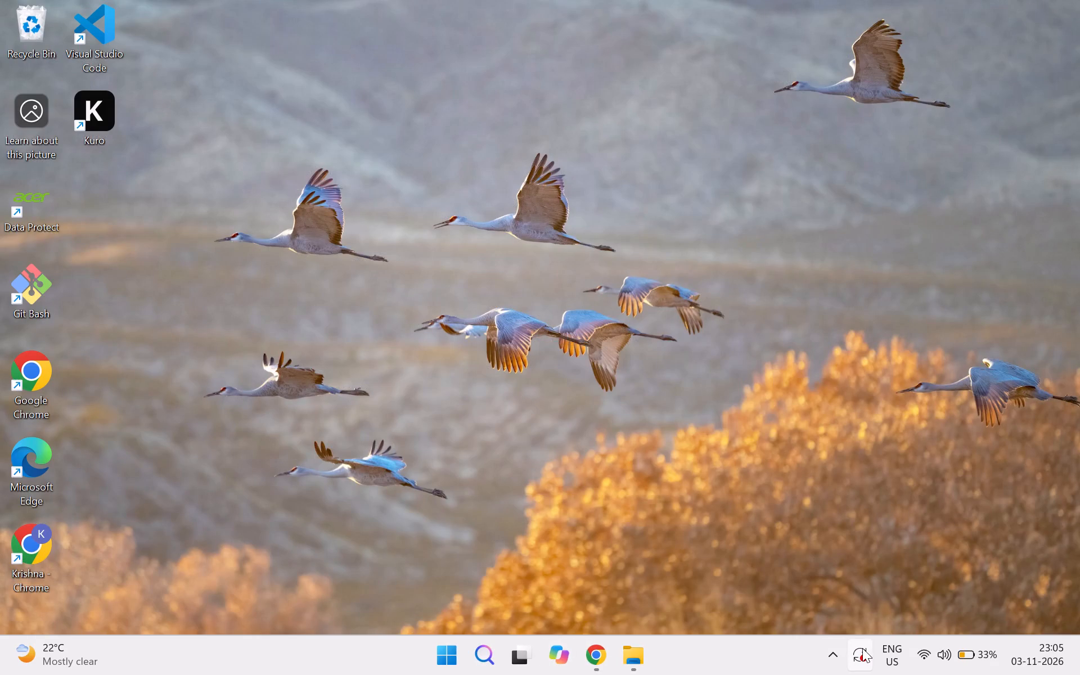
{"action": "left_click", "coordinate": [862, 648]}
{"action": "left_click", "coordinate": [858, 649]}
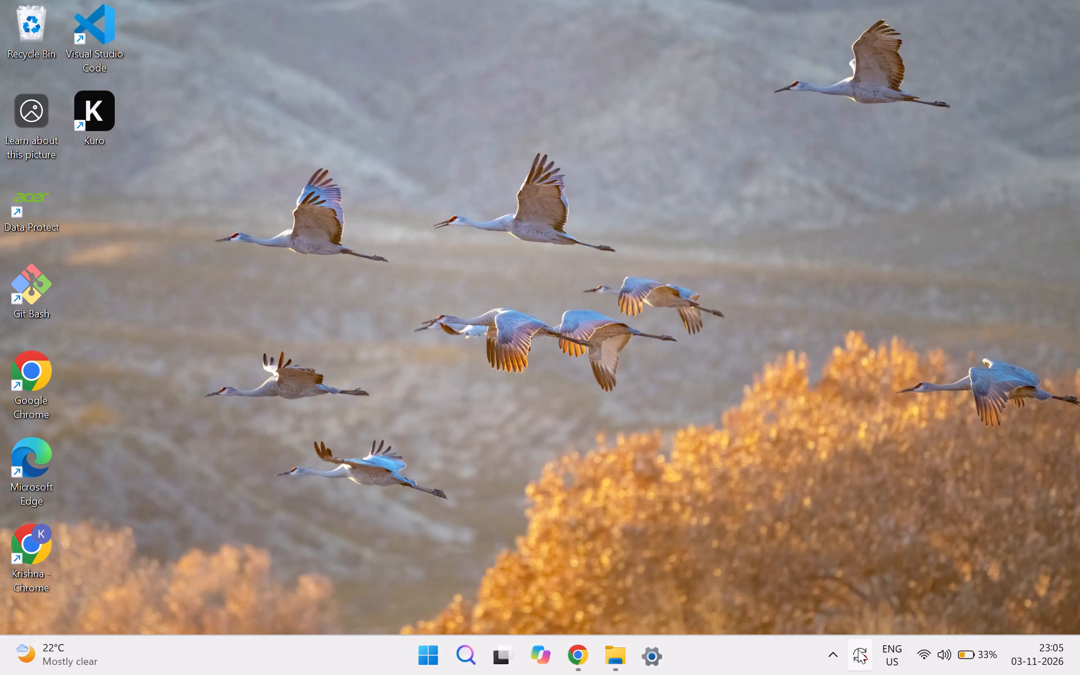